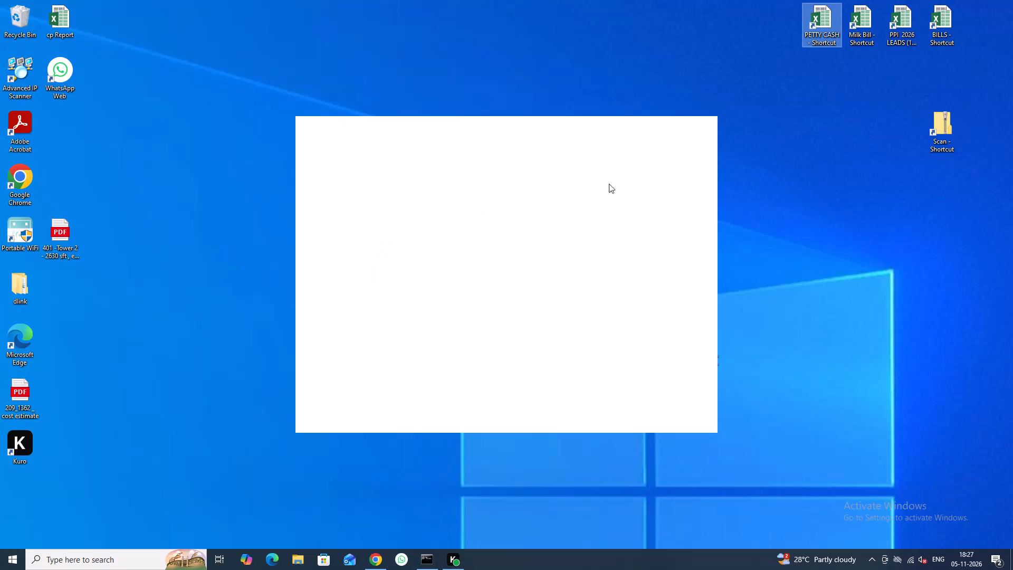
Open the PETTY CASH workbook from its desktop shortcut and dismiss the Office activation wizard.
{"action": "left_click", "coordinate": [828, 28]}
{"action": "left_click", "coordinate": [830, 35]}
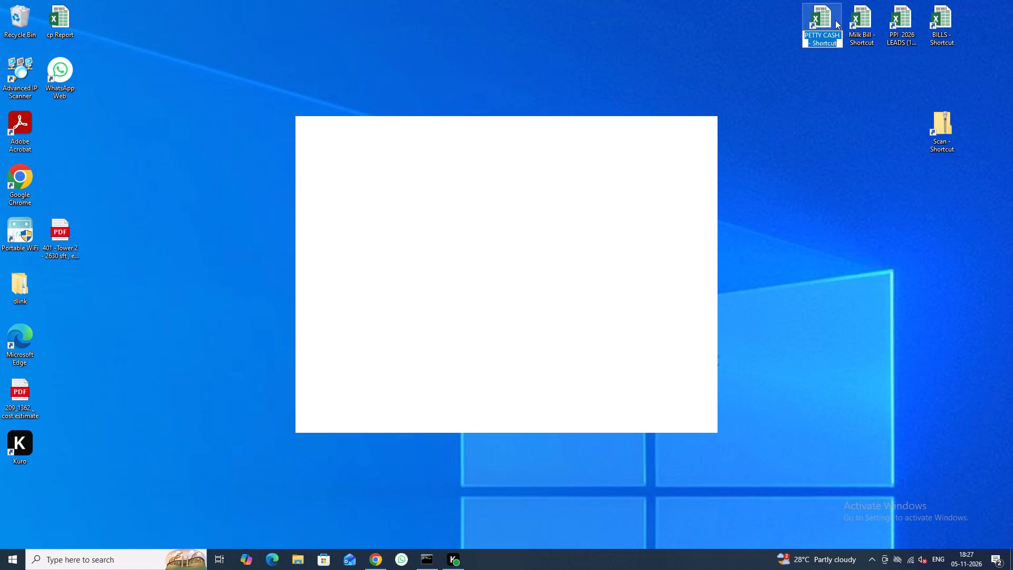
{"action": "double_click", "coordinate": [835, 20]}
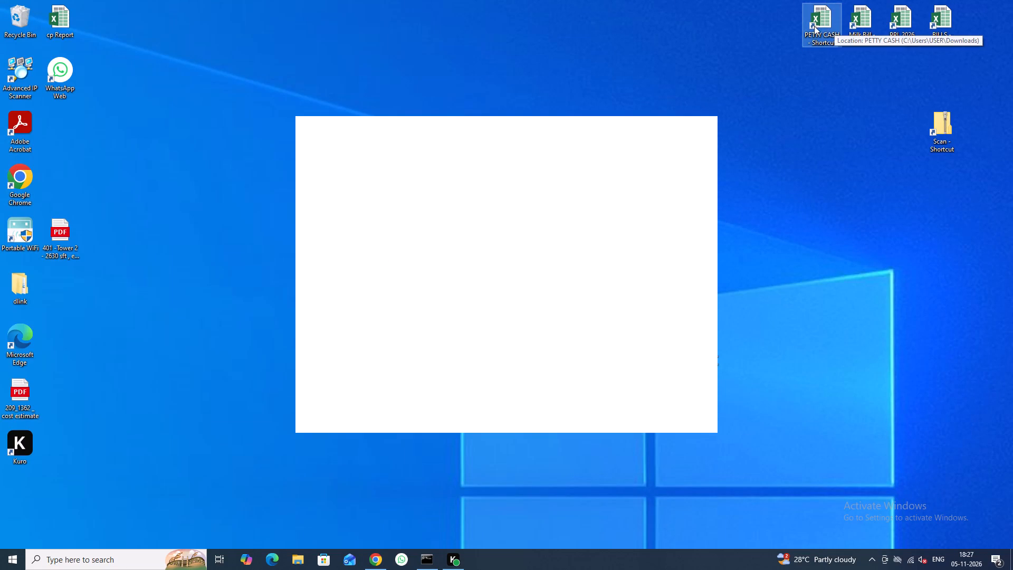
{"action": "double_click", "coordinate": [822, 21]}
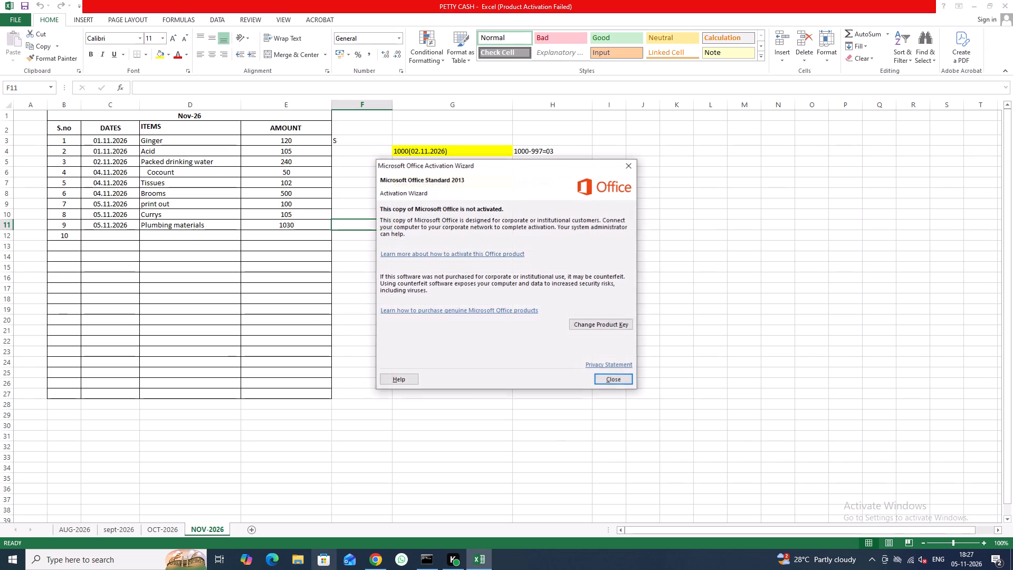
{"action": "left_click", "coordinate": [623, 378]}
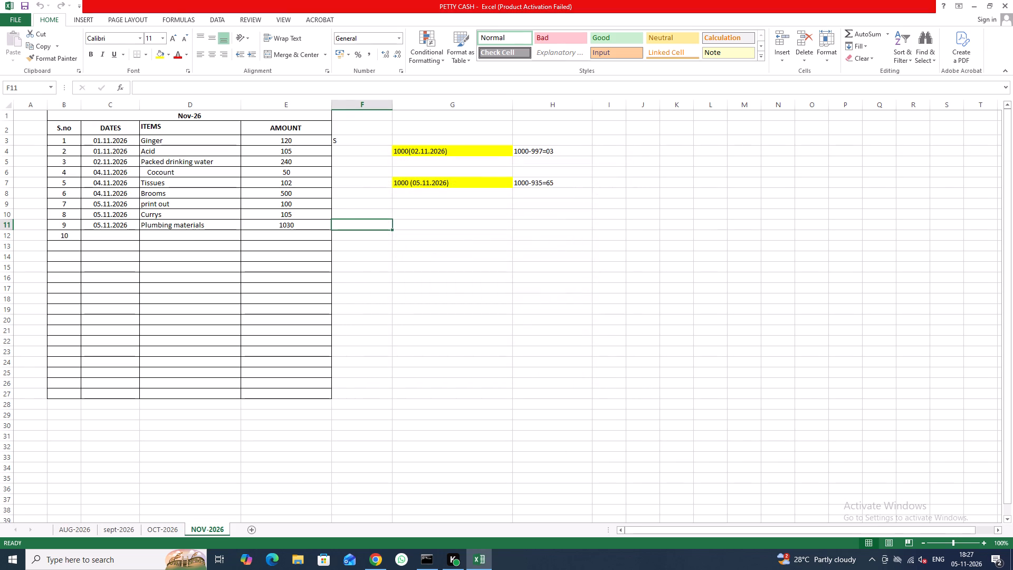
Delete the entire Rice expense row, dated 01.10.2026, from the OCT-2026 sheet.
{"action": "left_click", "coordinate": [160, 533]}
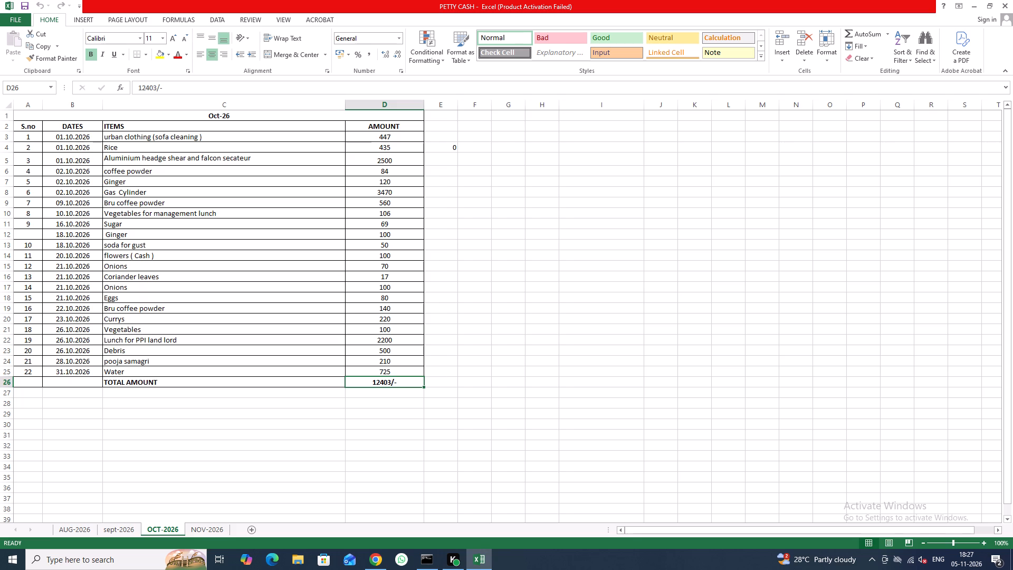
{"action": "left_click", "coordinate": [6, 147]}
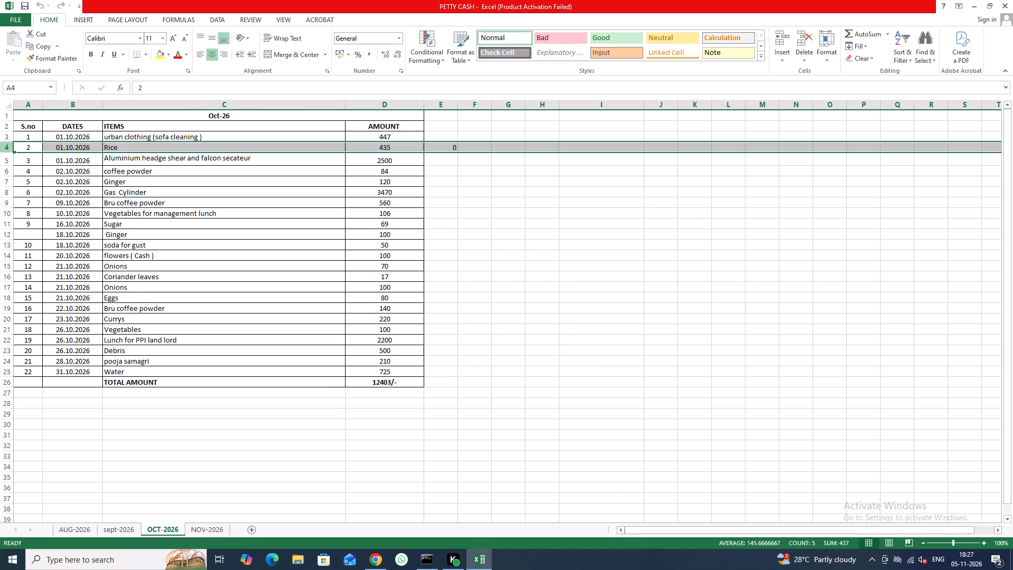
{"action": "right_click", "coordinate": [5, 147]}
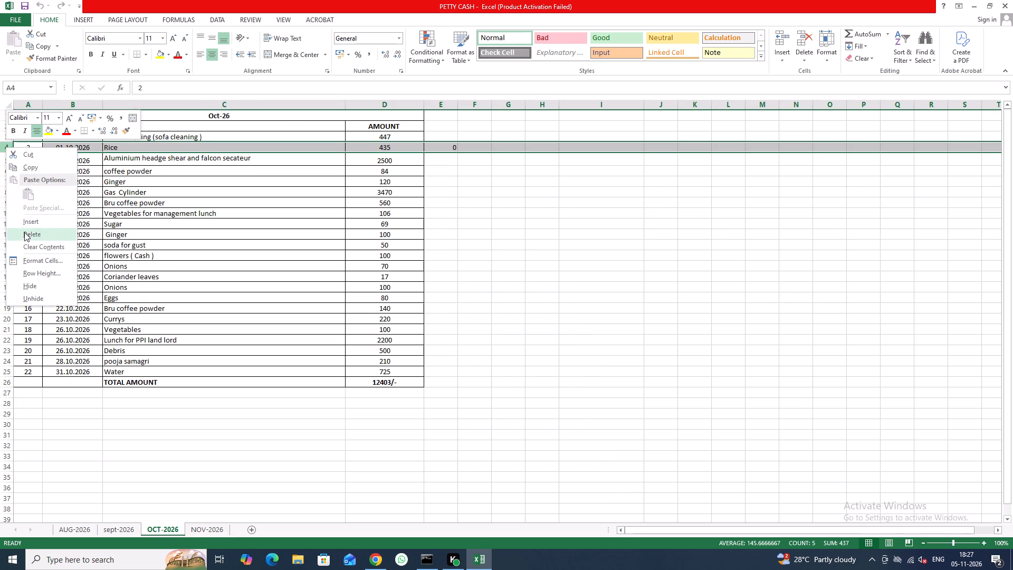
{"action": "left_click", "coordinate": [25, 233]}
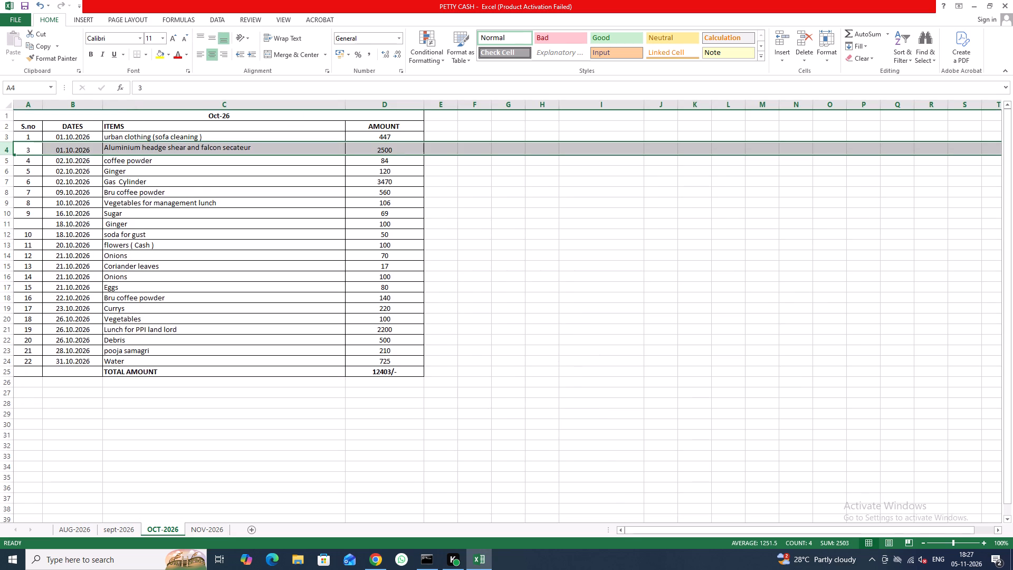
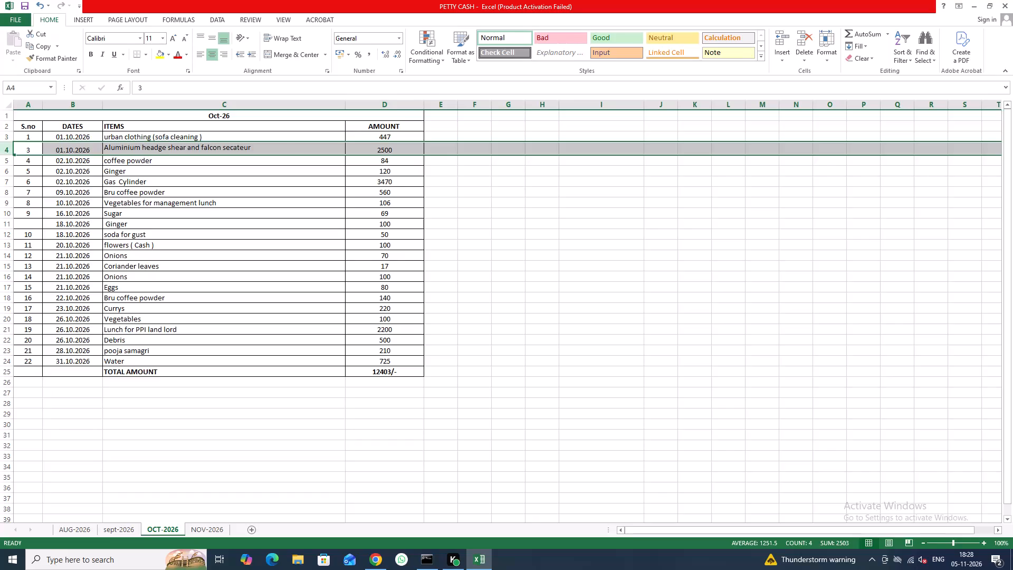
Delete the entire Vegetables expense row dated 26.10.2026 from the OCT-2026 sheet.
{"action": "left_click", "coordinate": [562, 208]}
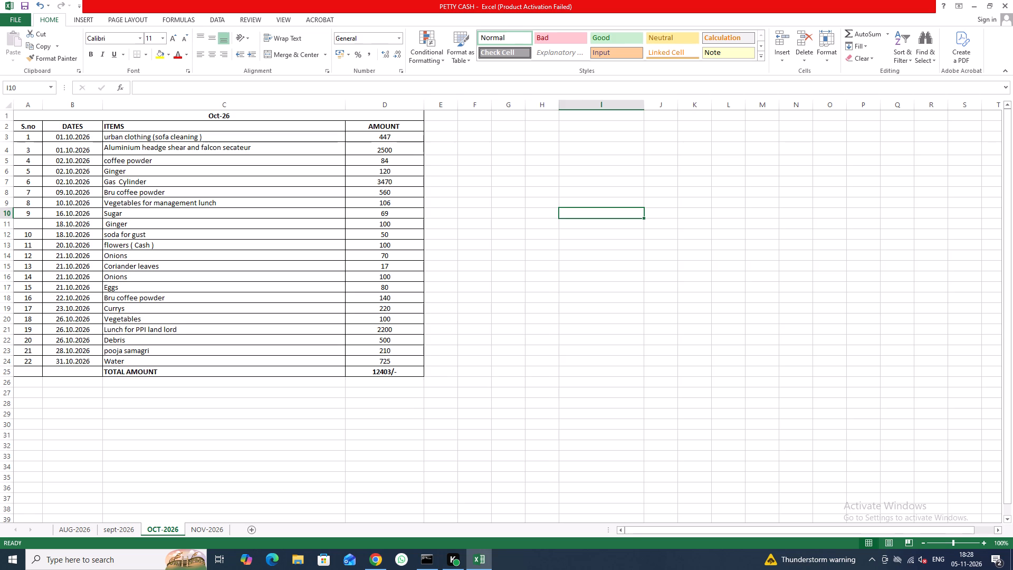
{"action": "right_click", "coordinate": [9, 321]}
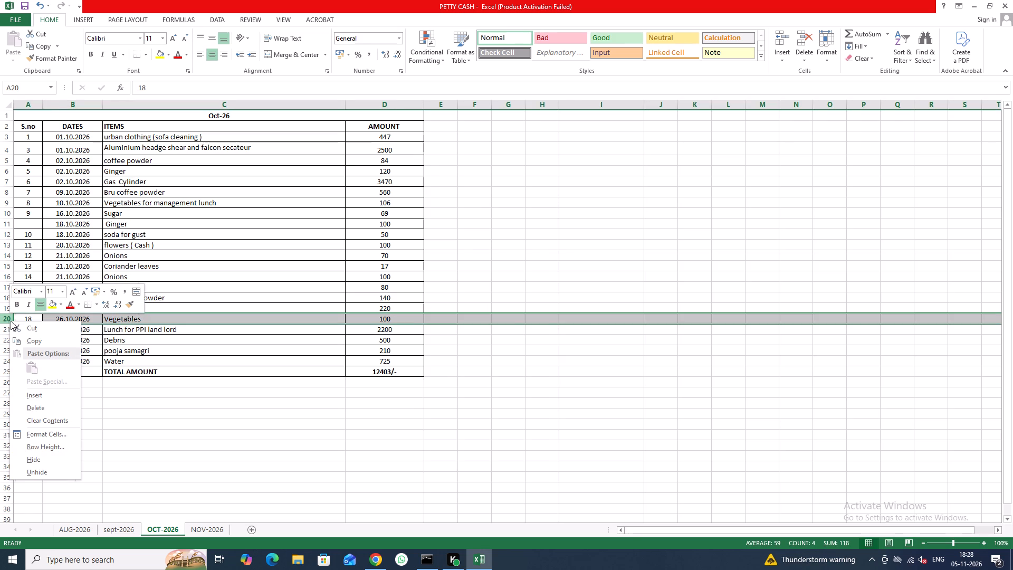
{"action": "left_click", "coordinate": [52, 404]}
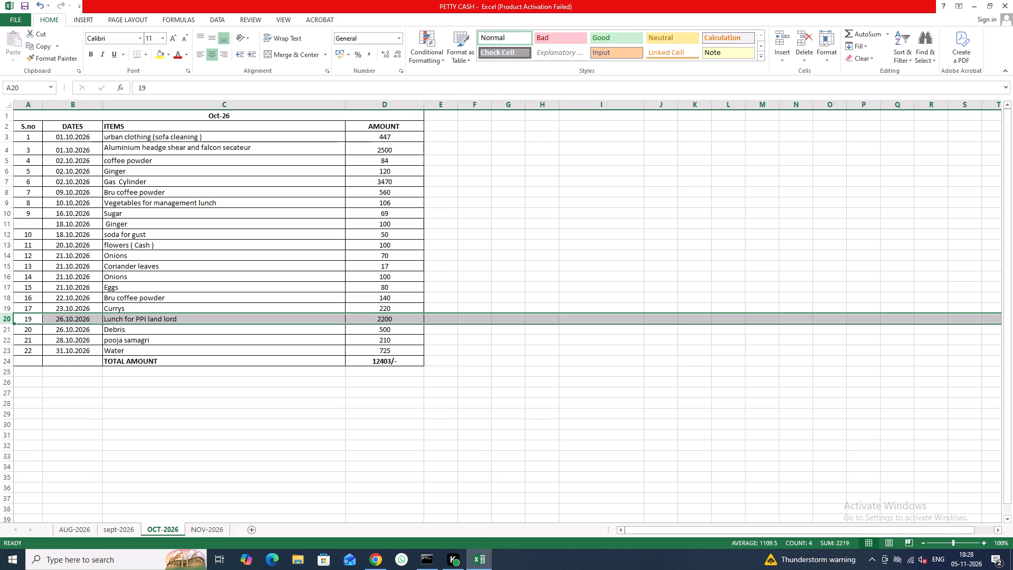
{"action": "left_click", "coordinate": [486, 420]}
Check the sum of the item amounts from urban clothing down to Water.
{"action": "left_click_drag", "start_coordinate": [408, 138], "coordinate": [413, 153]}
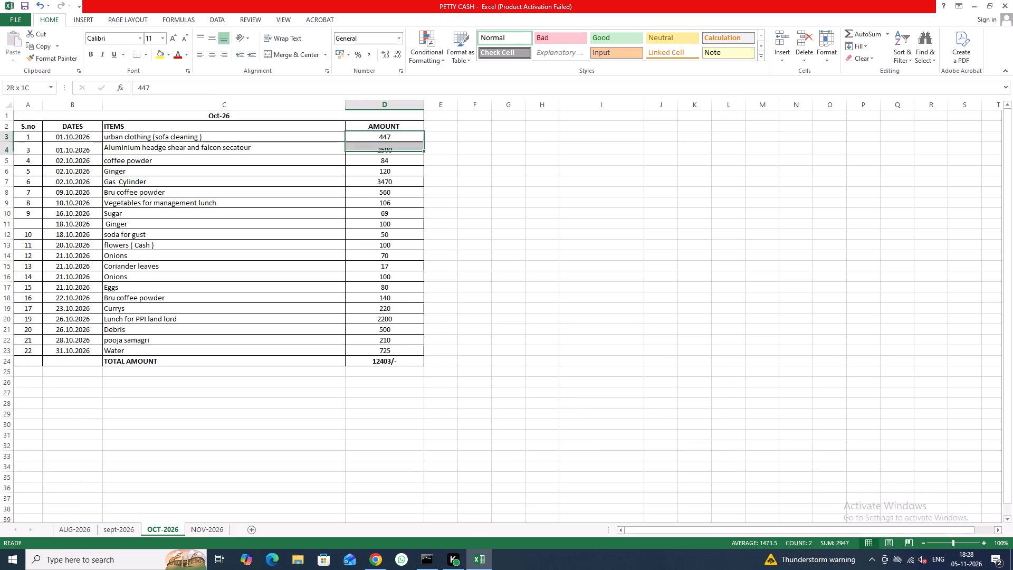
{"action": "left_click_drag", "start_coordinate": [413, 153], "coordinate": [416, 348]}
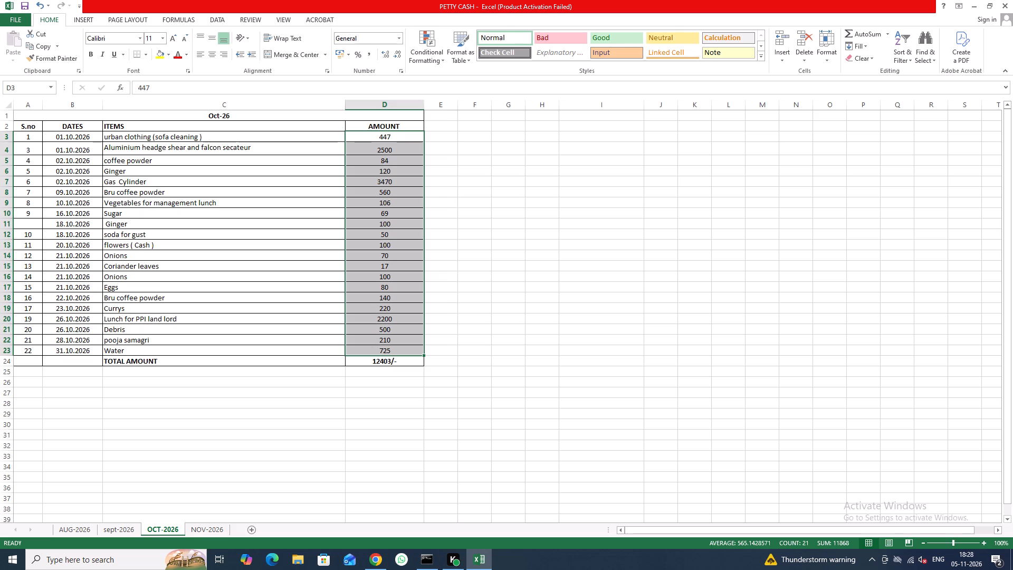
{"action": "left_click", "coordinate": [388, 367]}
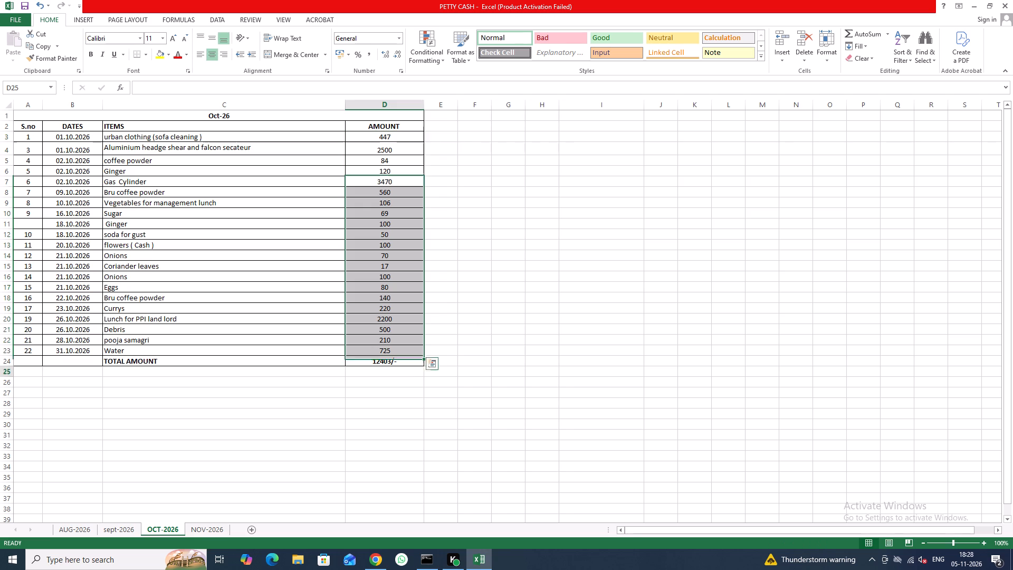
Change the TOTAL AMOUNT value to 11868/- and save the workbook.
{"action": "left_click", "coordinate": [398, 358]}
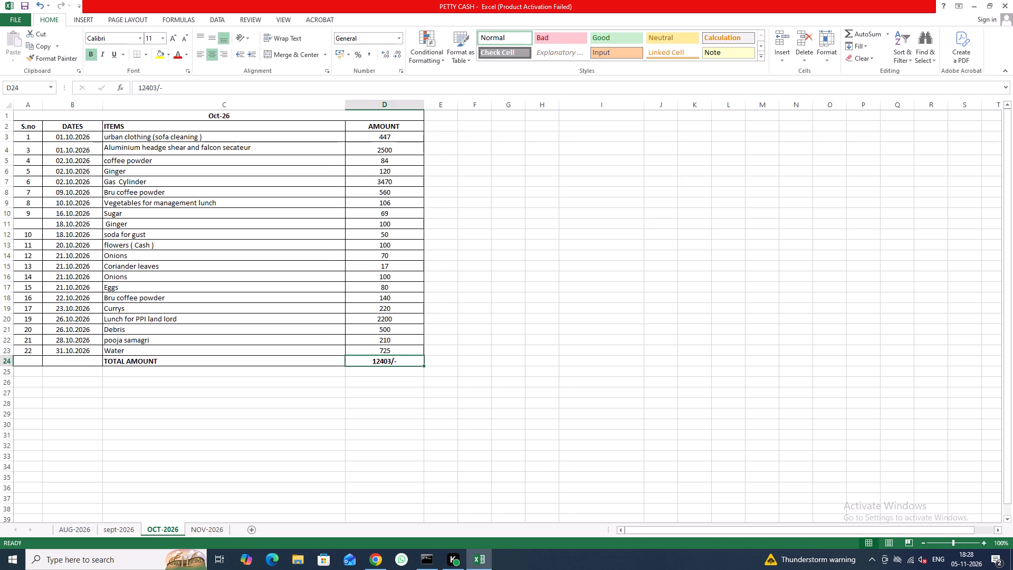
{"action": "left_click", "coordinate": [158, 87]}
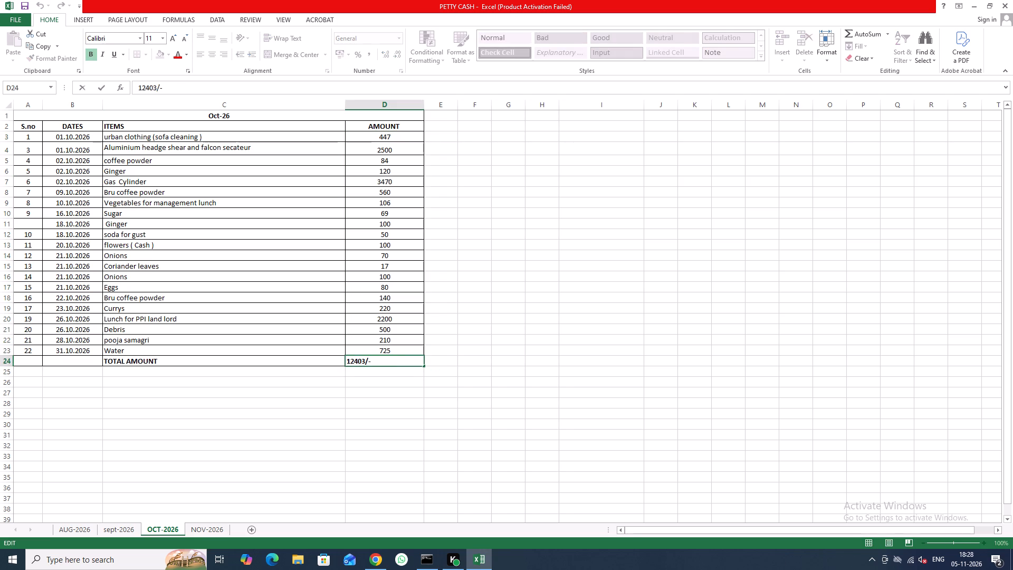
{"action": "key", "text": "BackSpace"}
{"action": "key", "text": "BackSpace"}
{"action": "key", "text": "BackSpace"}
{"action": "key", "text": "BackSpace"}
{"action": "key", "text": "End"}
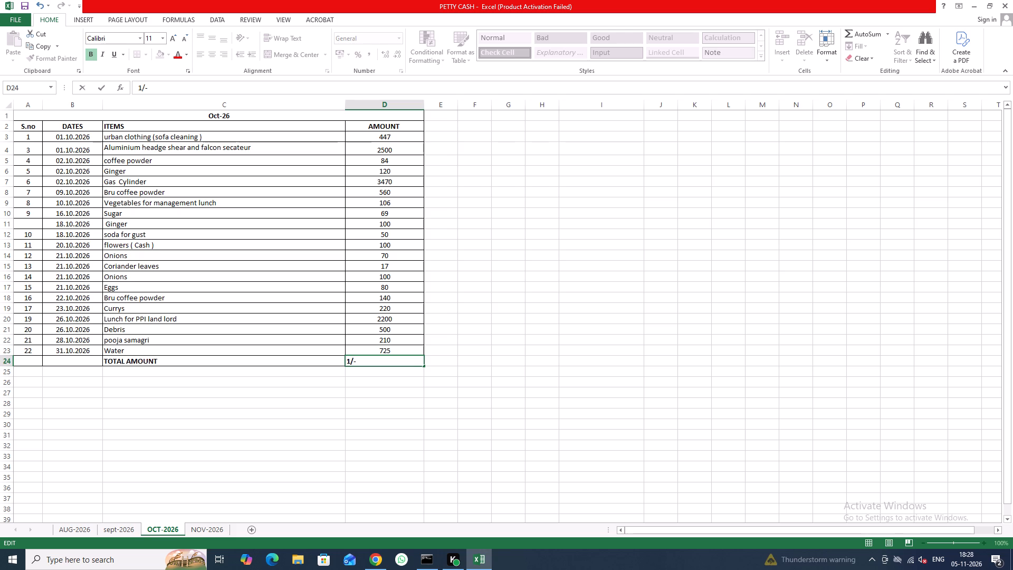
{"action": "key", "text": "Up"}
{"action": "key", "text": "Right"}
{"action": "key", "text": "Up"}
{"action": "left_click", "coordinate": [139, 89]}
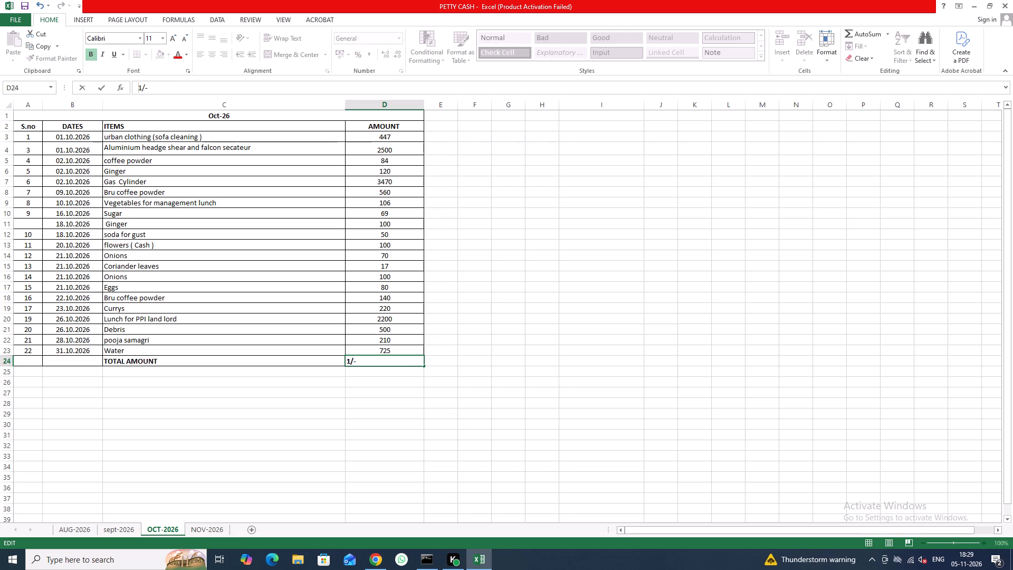
{"action": "left_click", "coordinate": [141, 88]}
{"action": "key", "text": "1"}
{"action": "key", "text": "8"}
{"action": "type", "text": "68"}
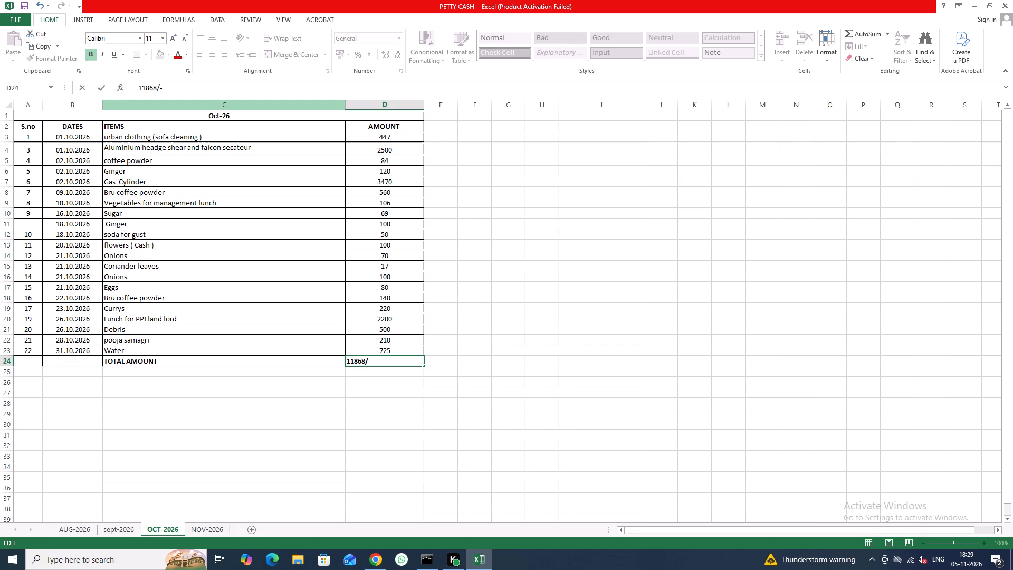
{"action": "left_click", "coordinate": [582, 215]}
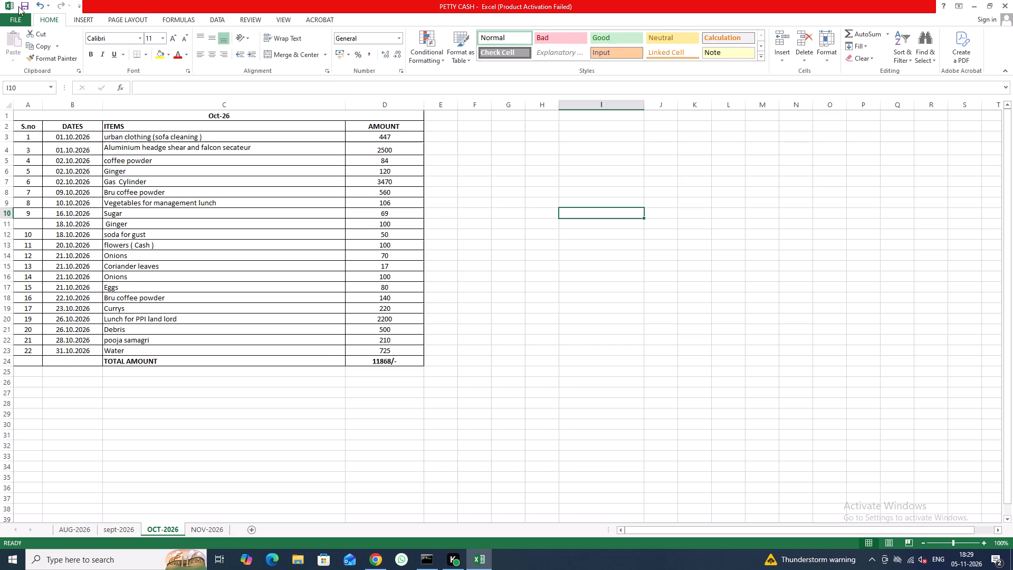
{"action": "double_click", "coordinate": [23, 5]}
{"action": "left_click", "coordinate": [569, 365]}
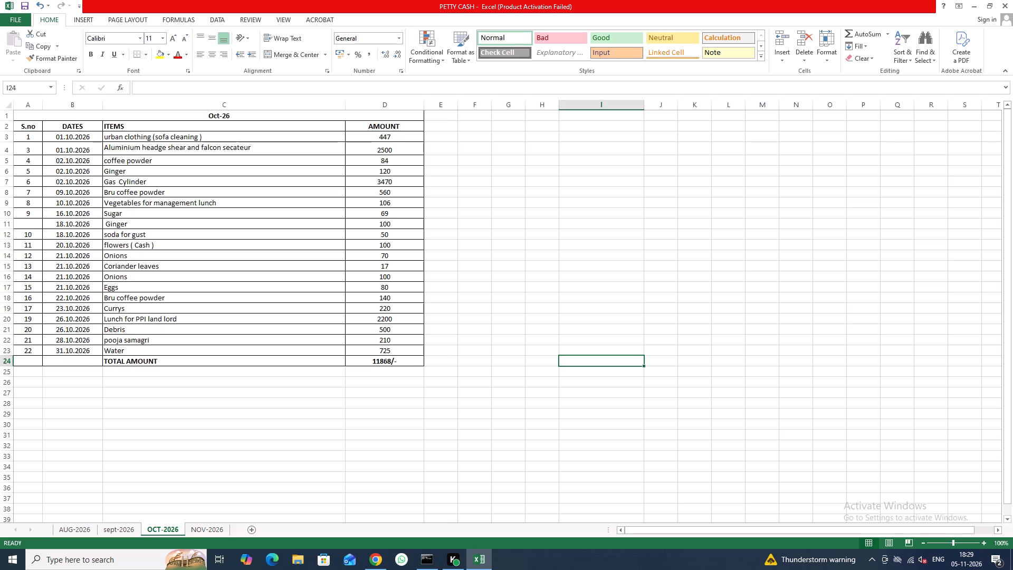
Recheck the sum of all item amounts against the TOTAL AMOUNT value.
{"action": "left_click_drag", "start_coordinate": [395, 136], "coordinate": [372, 353]}
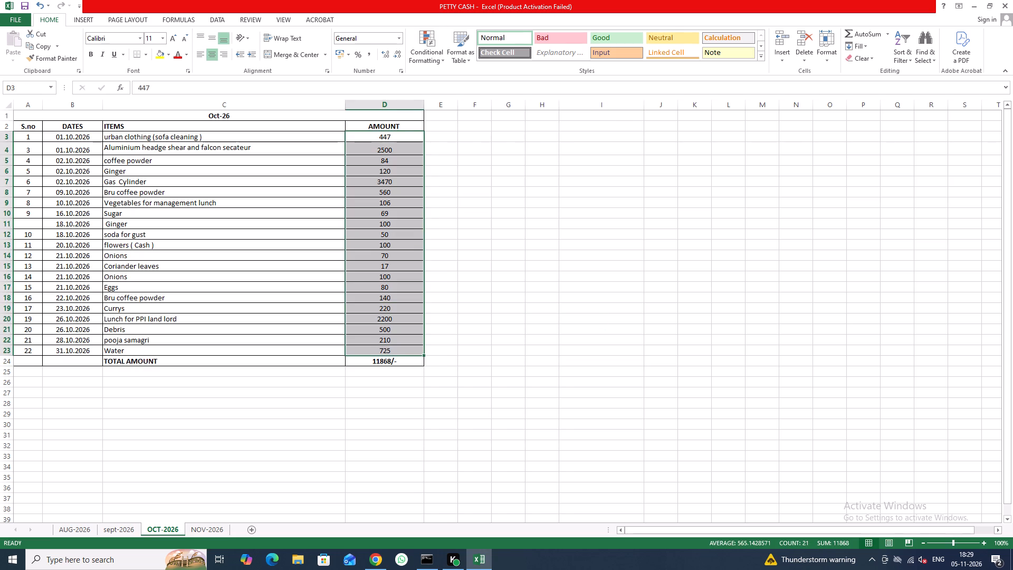
{"action": "left_click", "coordinate": [644, 353]}
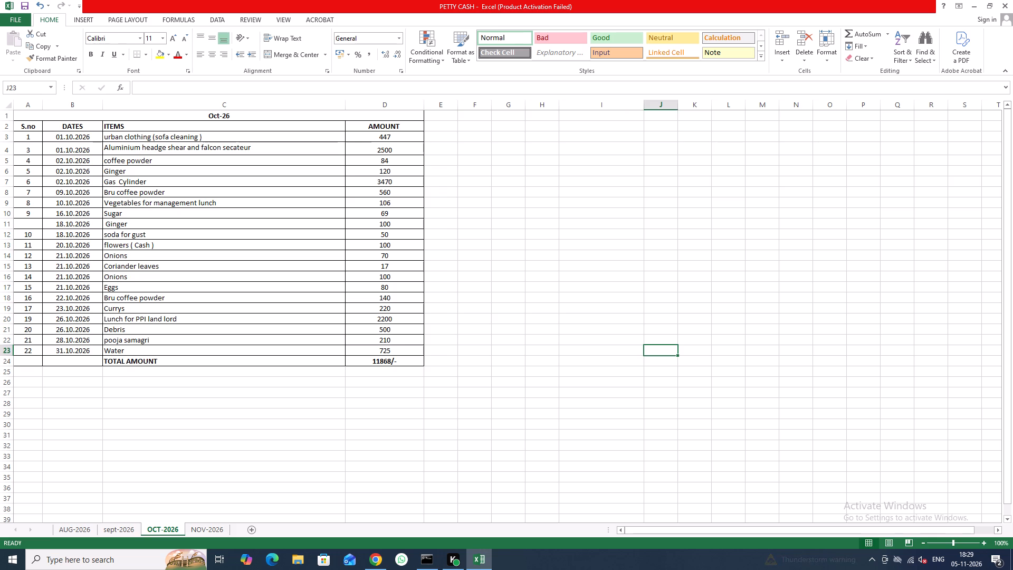
Preview the OCT-2026 sheet for printing and return to the worksheet without printing.
{"action": "key", "text": "ctrl+p"}
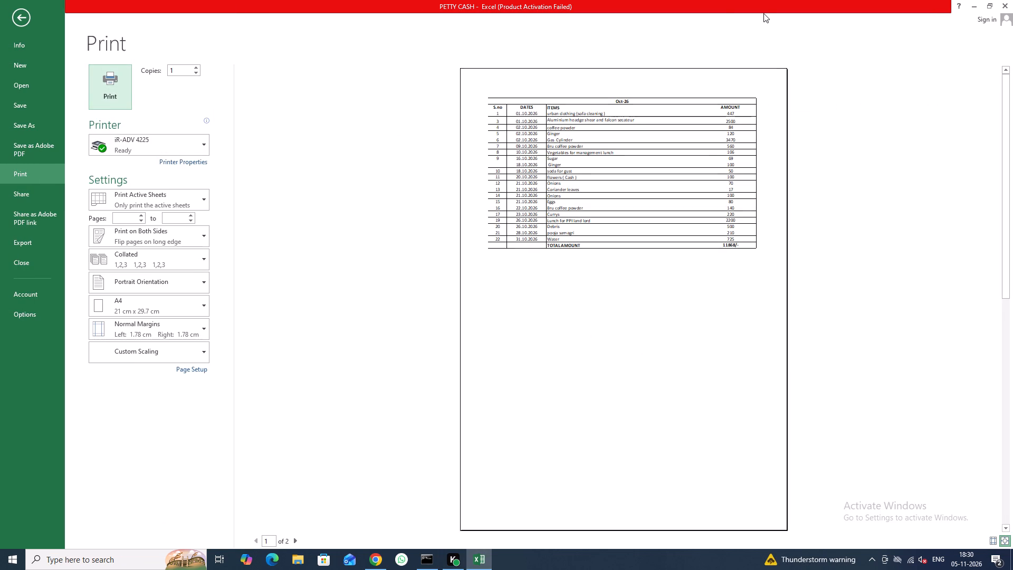
{"action": "left_click", "coordinate": [21, 18]}
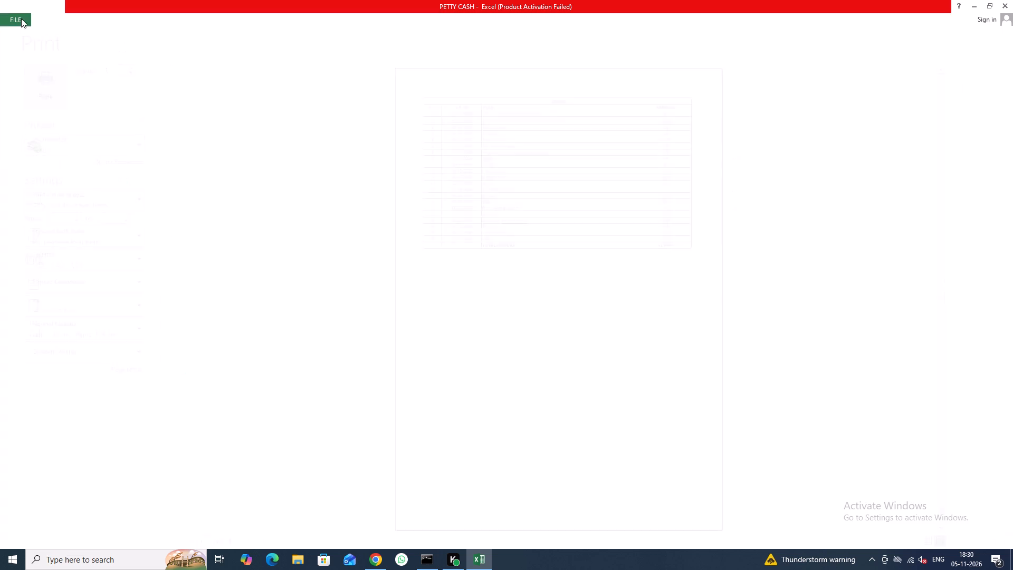
{"action": "left_click", "coordinate": [249, 408]}
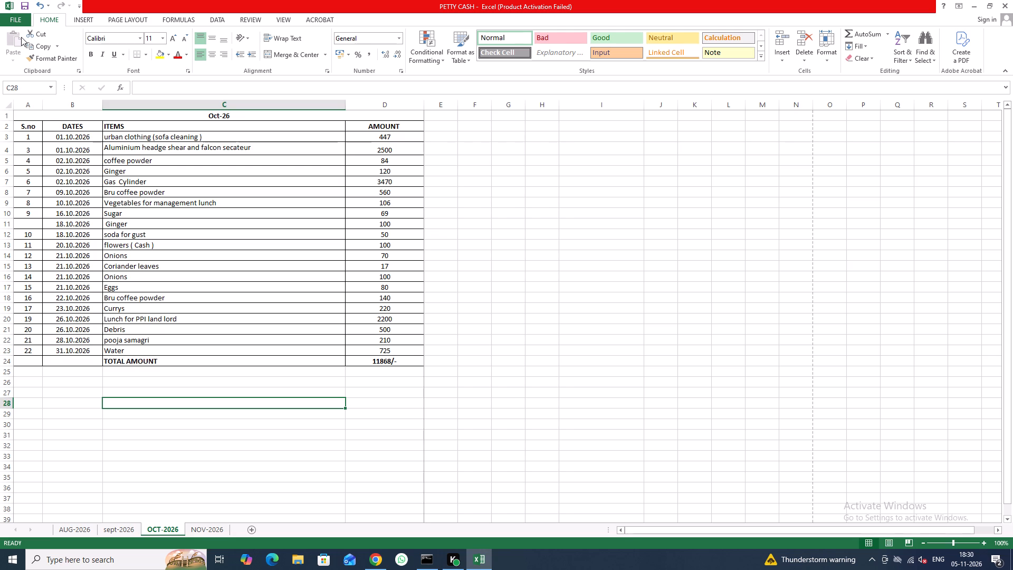
{"action": "left_click", "coordinate": [592, 303]}
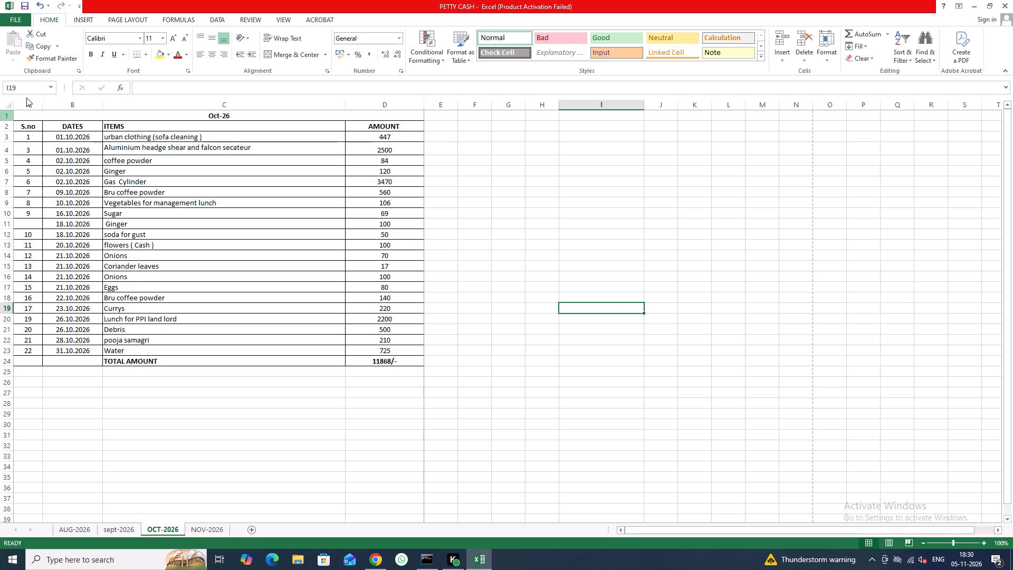
Insert a blank column before the S.no column of the October expense table.
{"action": "left_click", "coordinate": [19, 102]}
{"action": "right_click", "coordinate": [19, 102]}
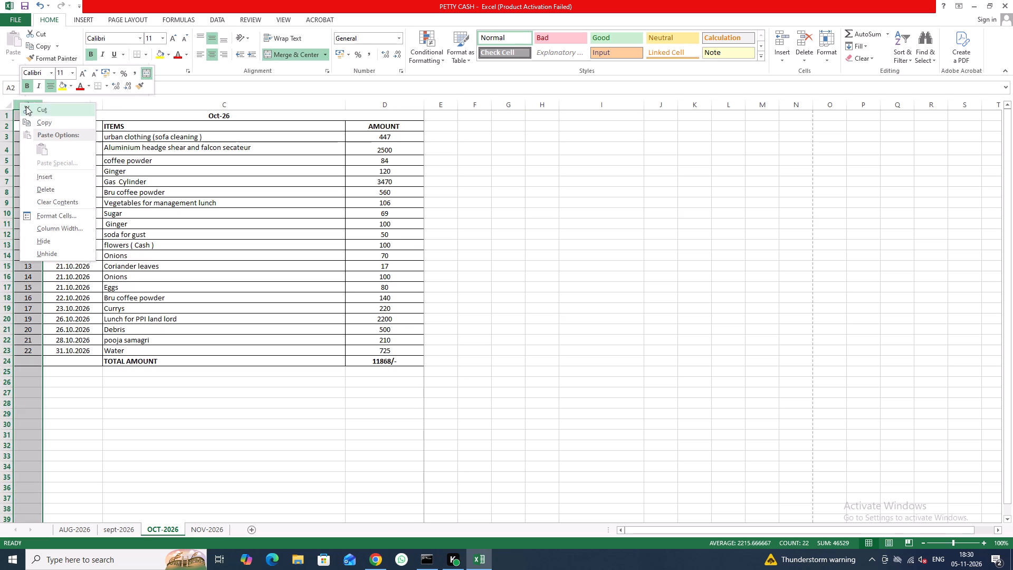
{"action": "left_click", "coordinate": [45, 178]}
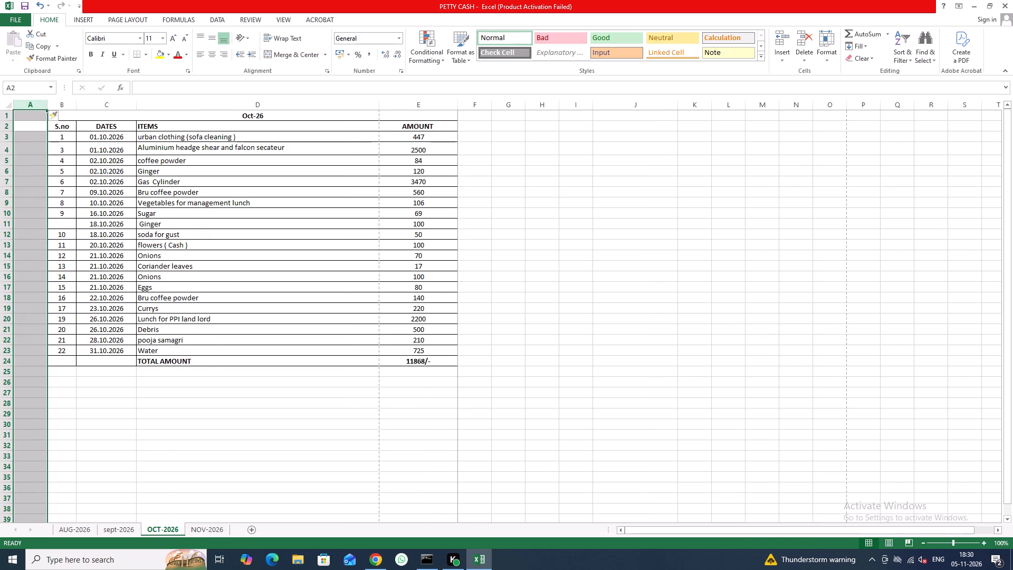
{"action": "left_click", "coordinate": [121, 424]}
Renumber the S.no column as a fill series from 1 to 21 down to the Water row, and save the workbook.
{"action": "left_click", "coordinate": [51, 136]}
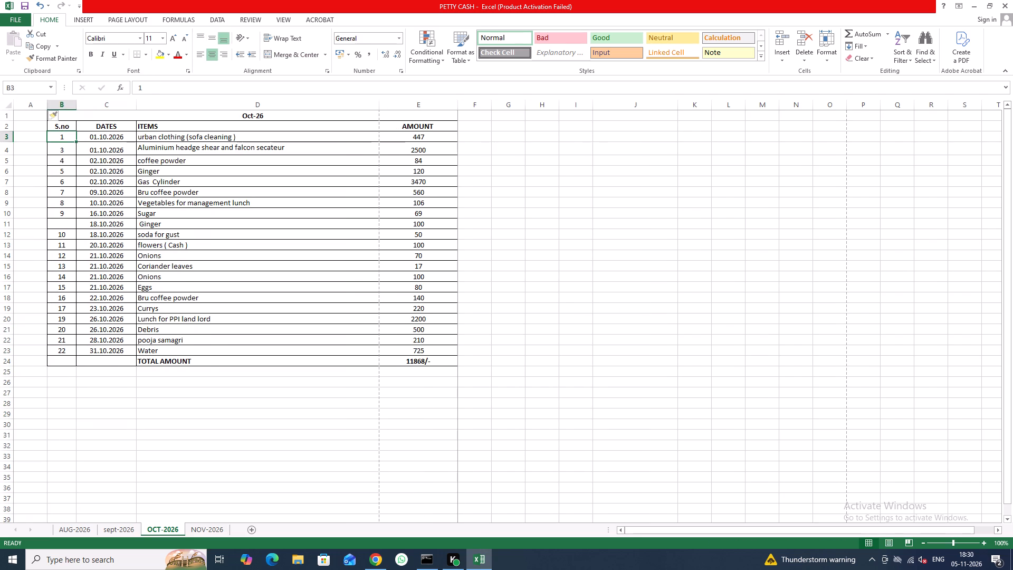
{"action": "left_click_drag", "start_coordinate": [74, 142], "coordinate": [74, 165]}
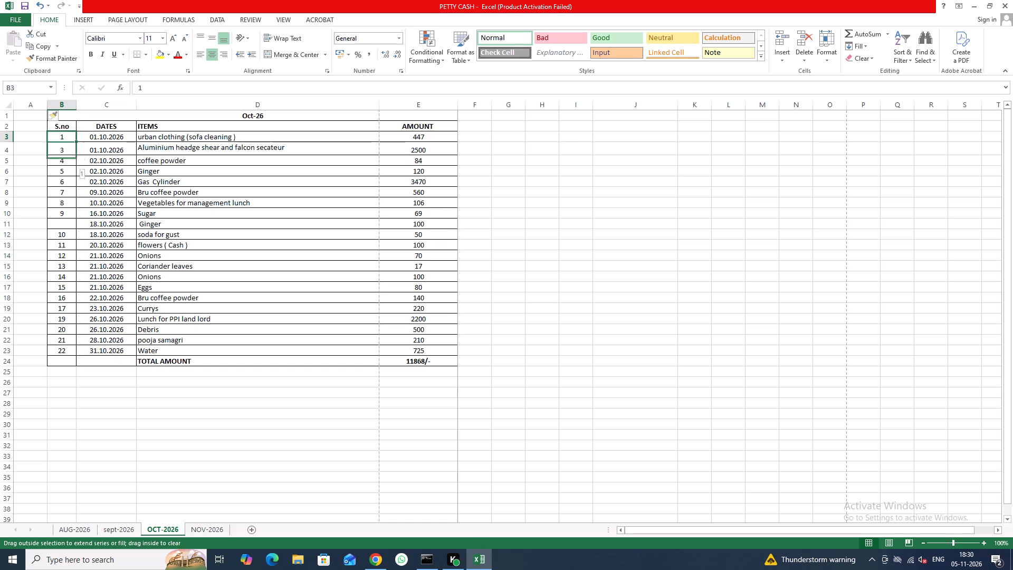
{"action": "left_click_drag", "start_coordinate": [74, 165], "coordinate": [63, 354]}
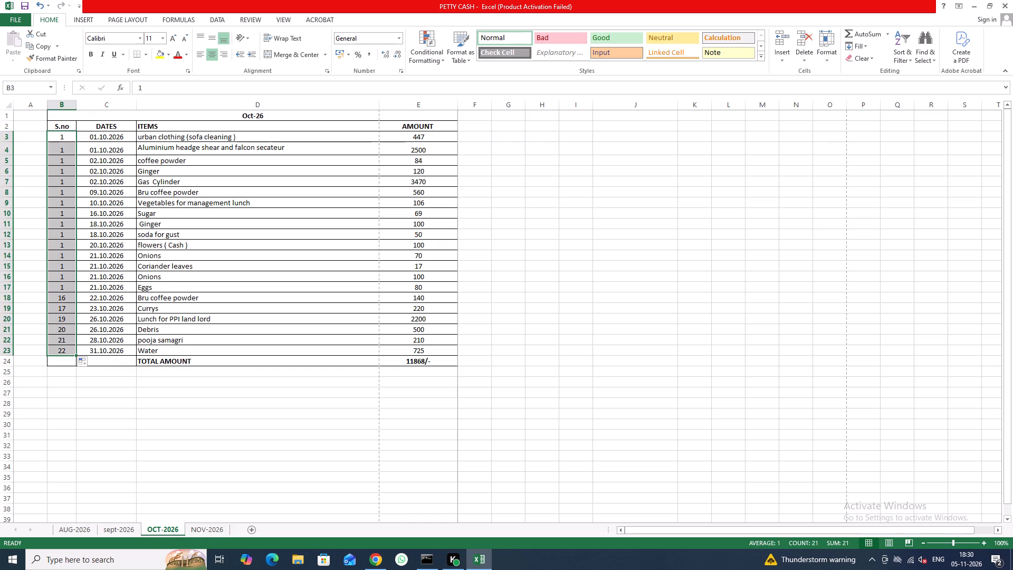
{"action": "left_click", "coordinate": [85, 363]}
{"action": "left_click", "coordinate": [85, 389]}
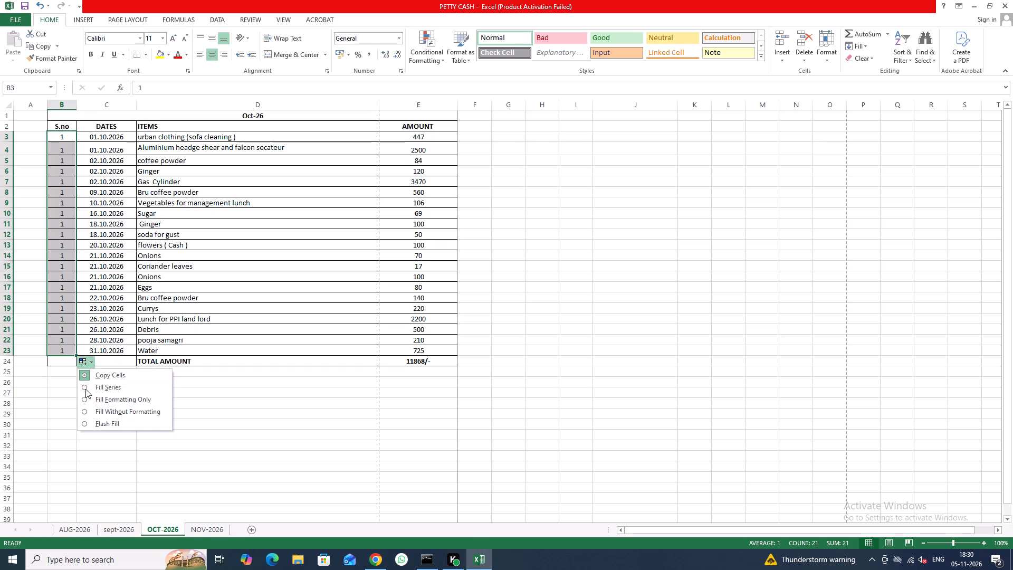
{"action": "left_click", "coordinate": [85, 389]}
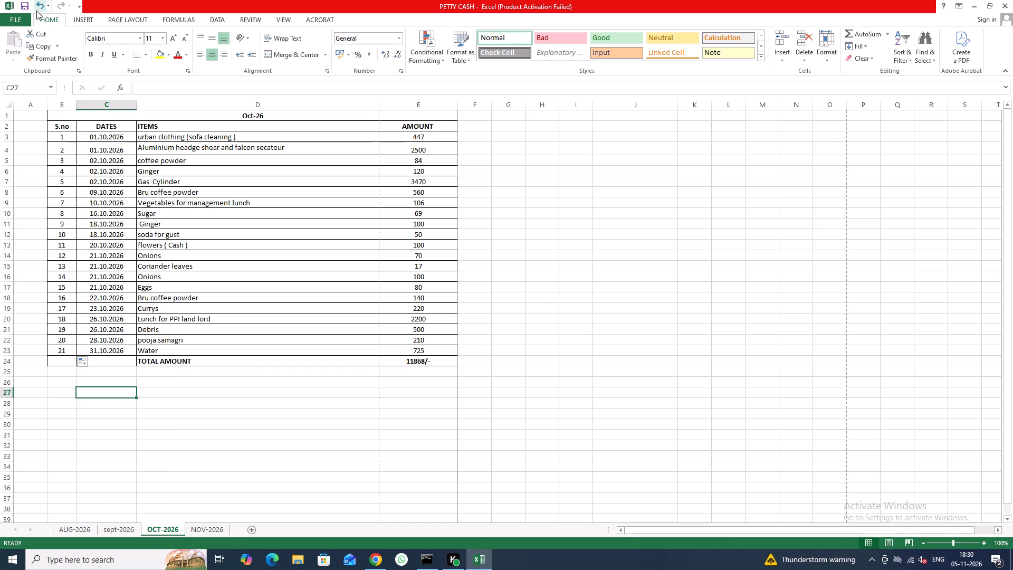
{"action": "triple_click", "coordinate": [22, 7]}
{"action": "double_click", "coordinate": [22, 7]}
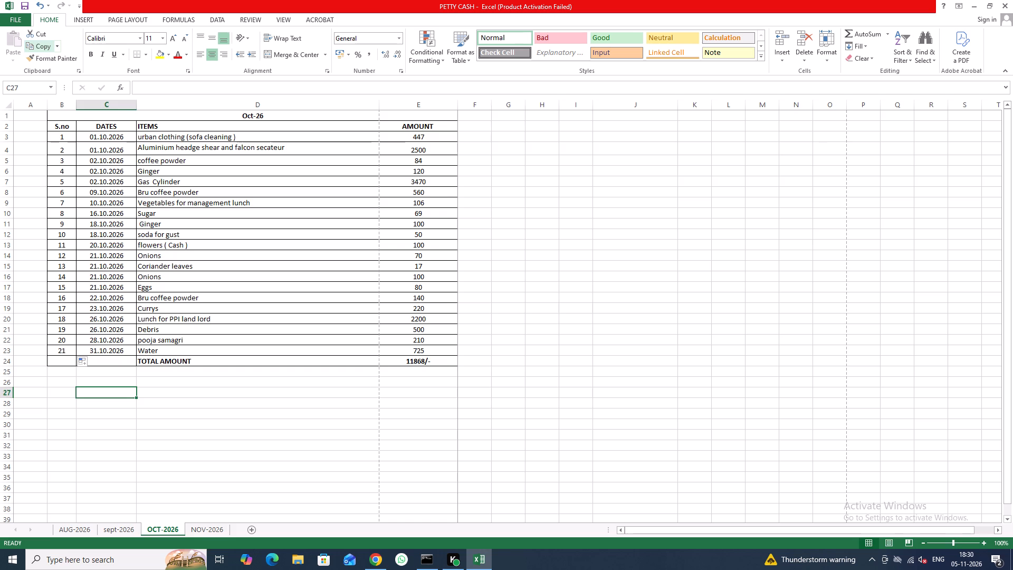
{"action": "left_click", "coordinate": [472, 417]}
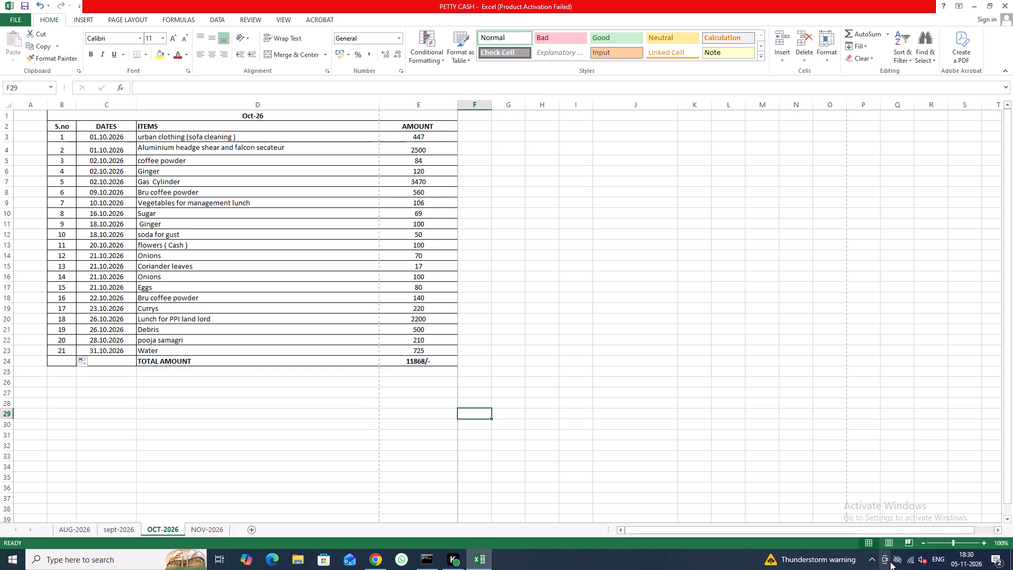
Move the first vertical page break beyond column F so the whole October table falls on page 1, and return to normal view.
{"action": "left_click", "coordinate": [911, 541]}
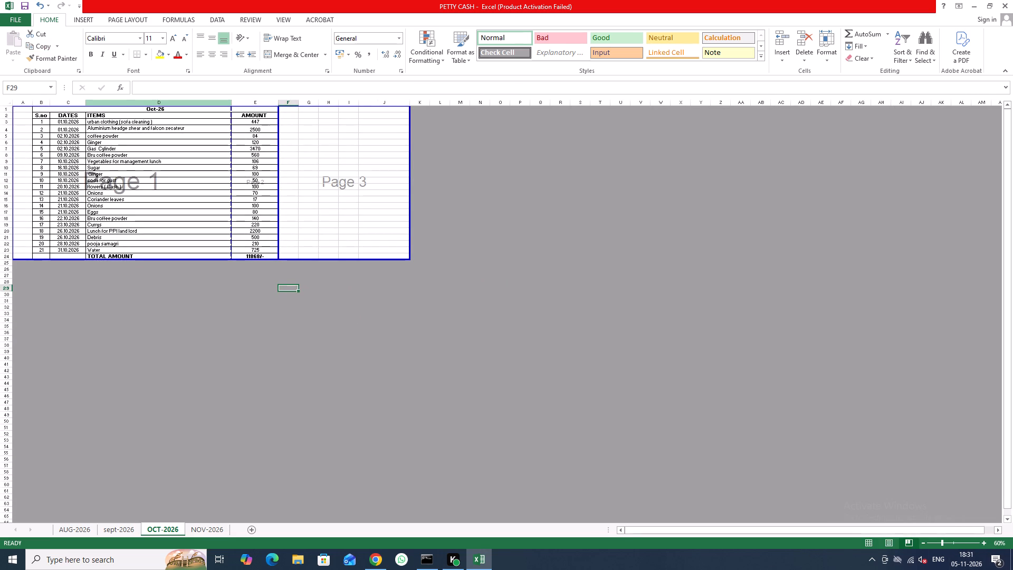
{"action": "left_click_drag", "start_coordinate": [231, 106], "coordinate": [265, 108]}
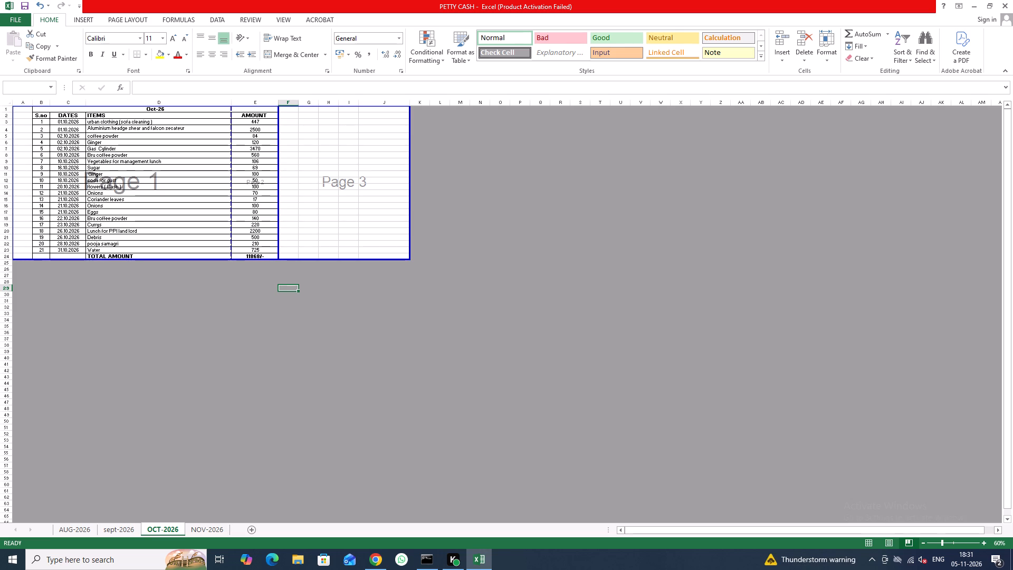
{"action": "left_click_drag", "start_coordinate": [231, 182], "coordinate": [280, 184]}
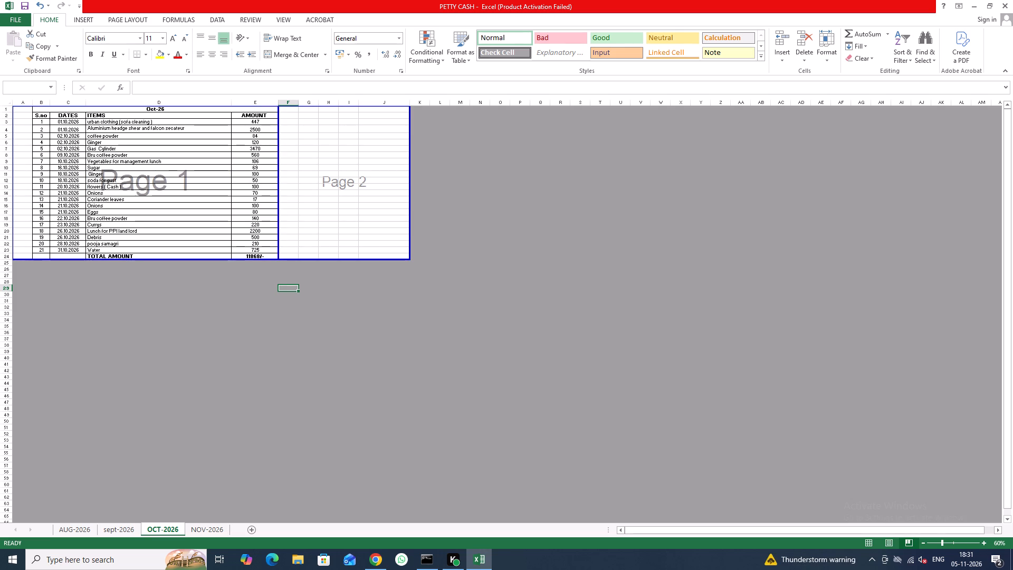
{"action": "left_click", "coordinate": [874, 543]}
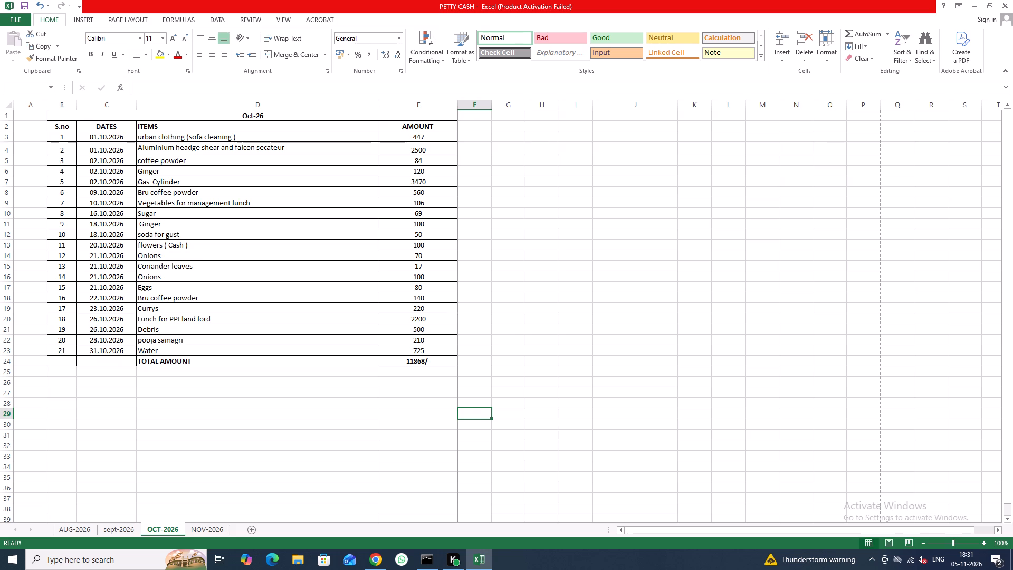
{"action": "left_click", "coordinate": [907, 543]}
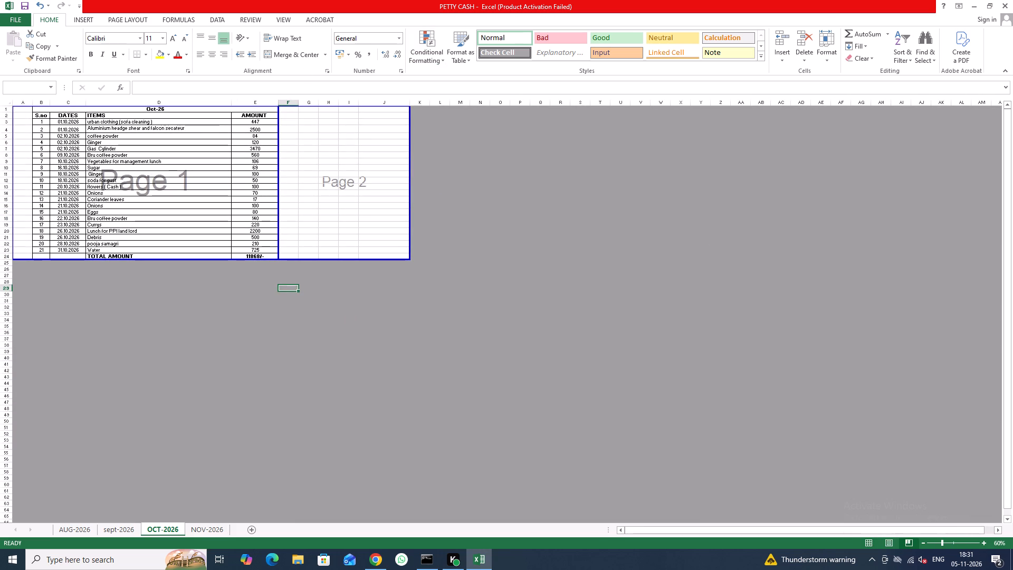
{"action": "left_click_drag", "start_coordinate": [280, 140], "coordinate": [292, 140]}
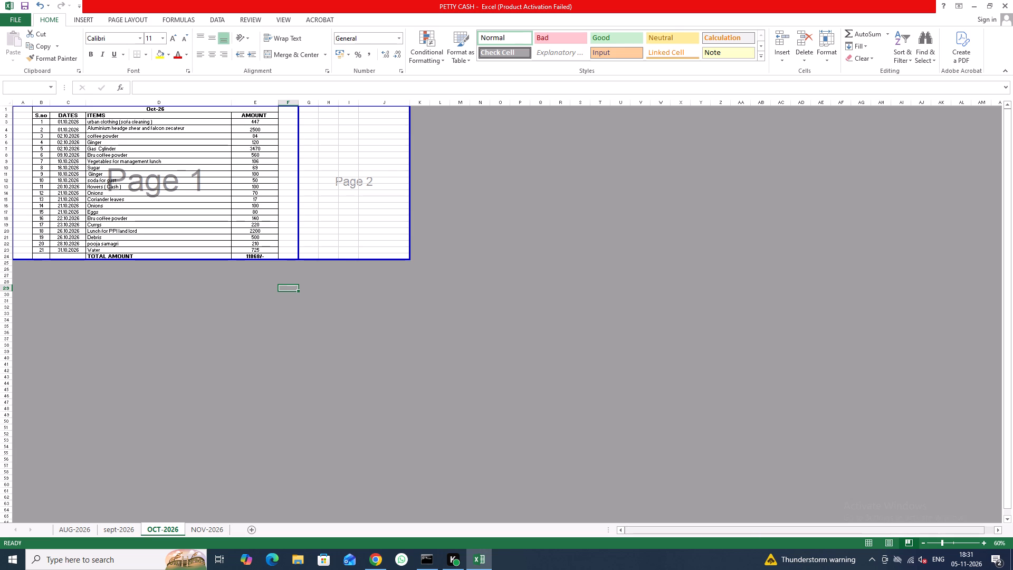
{"action": "left_click", "coordinate": [872, 543]}
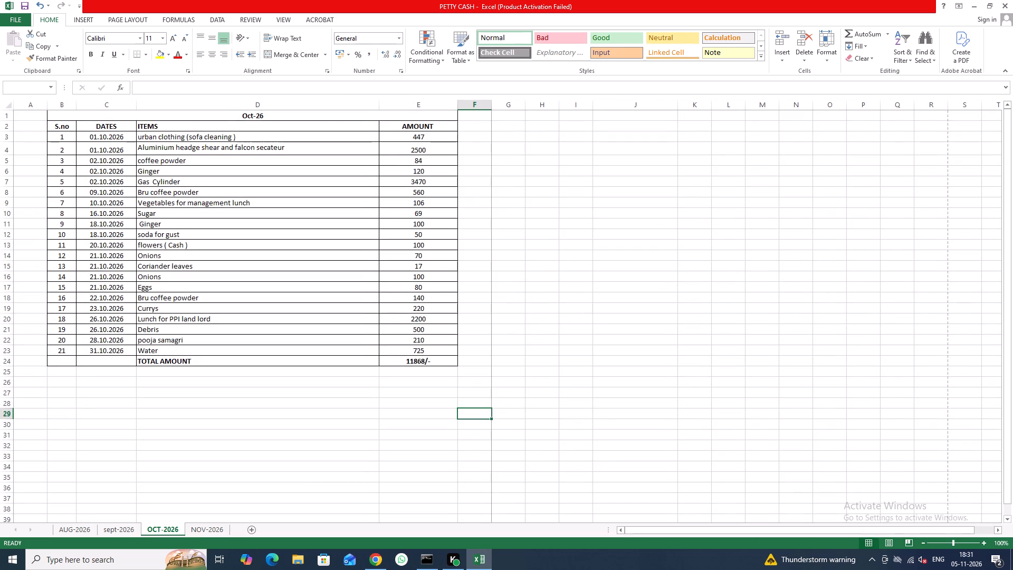
Insert a blank row above the Oct-26 title row and save the workbook.
{"action": "scroll", "coordinate": [743, 436], "scroll_direction": "up", "scroll_amount": 4}
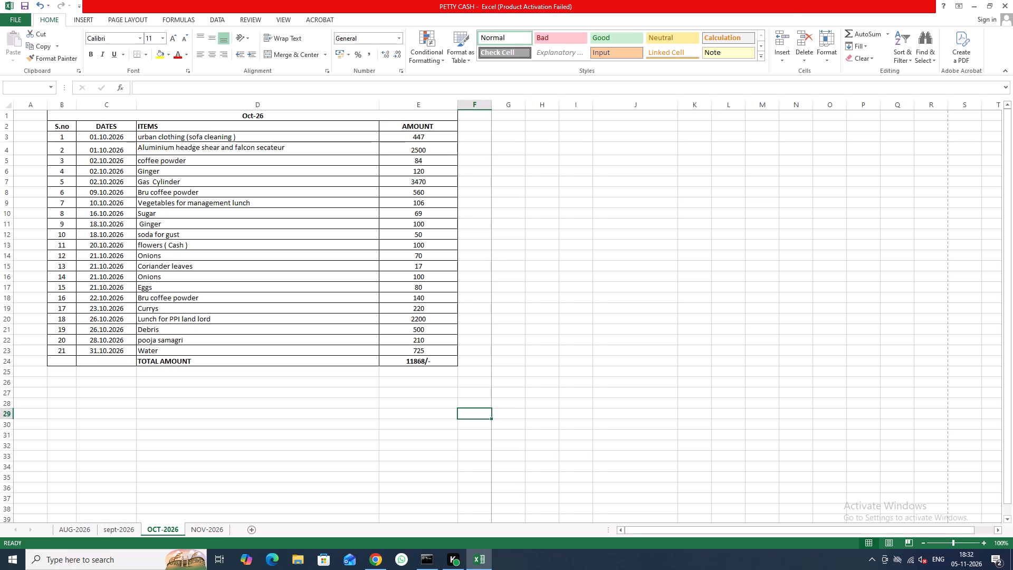
{"action": "left_click", "coordinate": [4, 117]}
{"action": "right_click", "coordinate": [4, 117]}
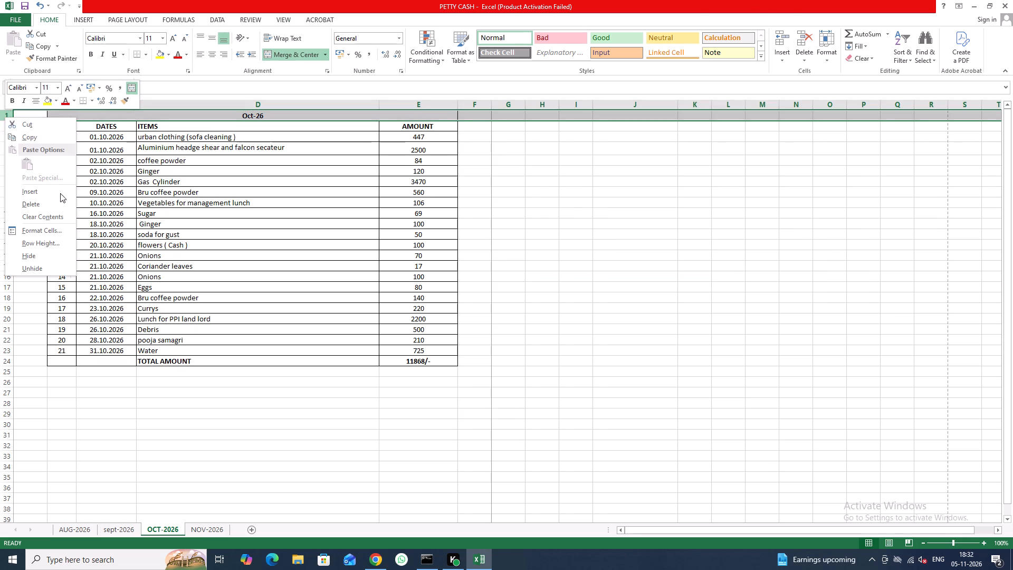
{"action": "left_click", "coordinate": [50, 191]}
{"action": "left_click", "coordinate": [602, 207]}
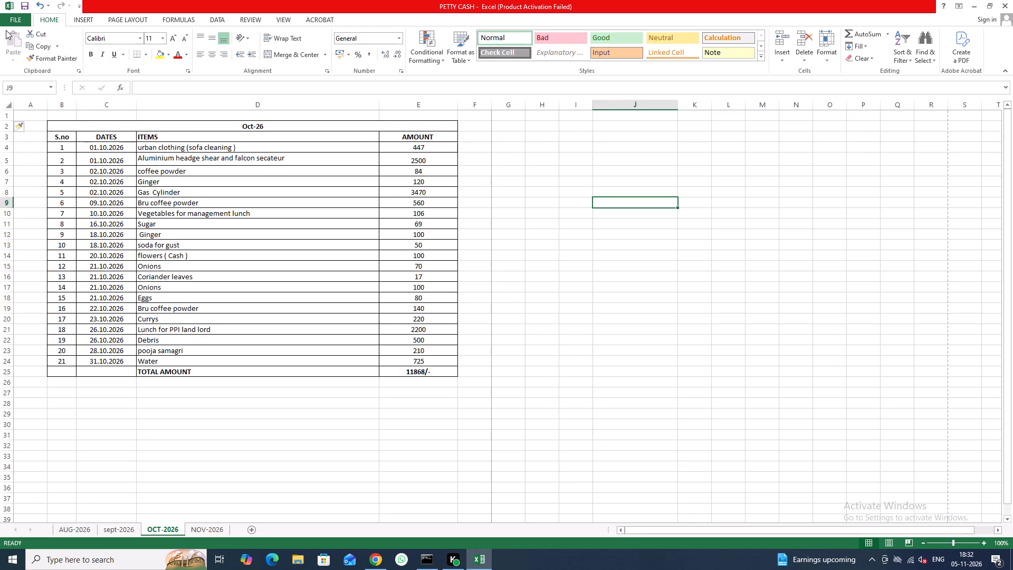
{"action": "double_click", "coordinate": [24, 5]}
Look at the table layout on the sept-2026 sheet and return to the OCT-2026 sheet.
{"action": "left_click", "coordinate": [126, 533]}
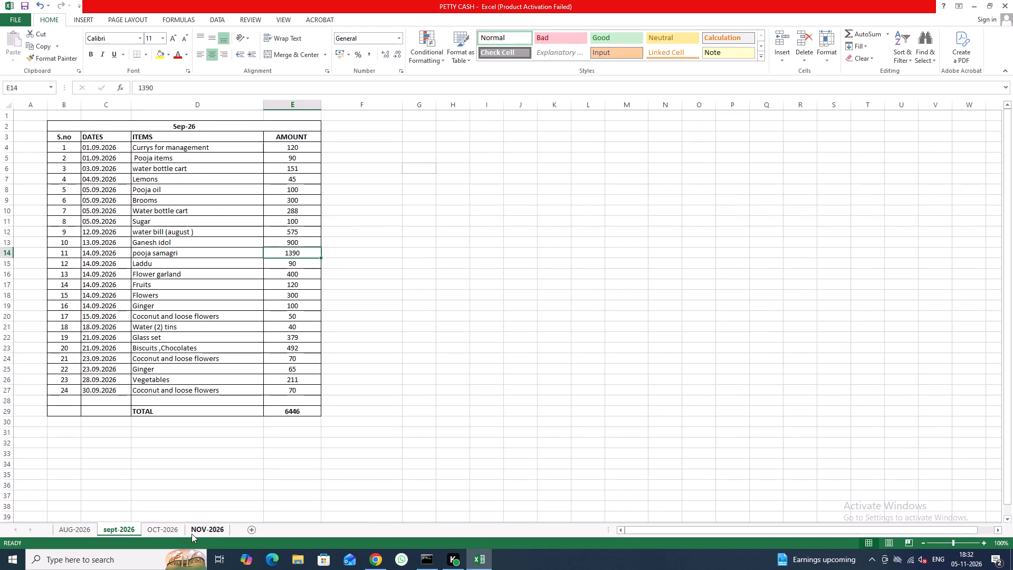
{"action": "left_click", "coordinate": [162, 530]}
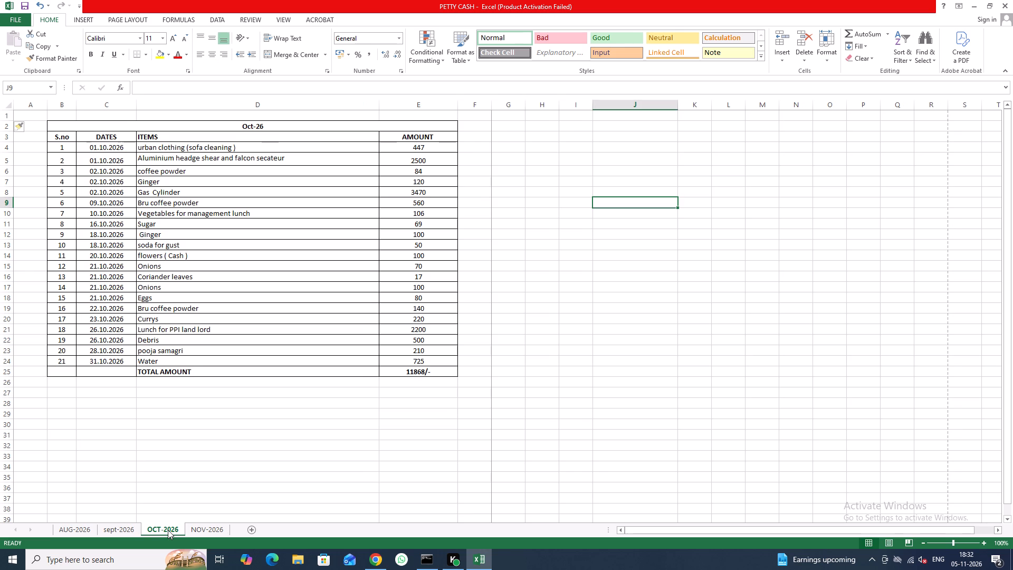
Preview the OCT-2026 sheet for printing and return to the worksheet without printing.
{"action": "key", "text": "ctrl+p"}
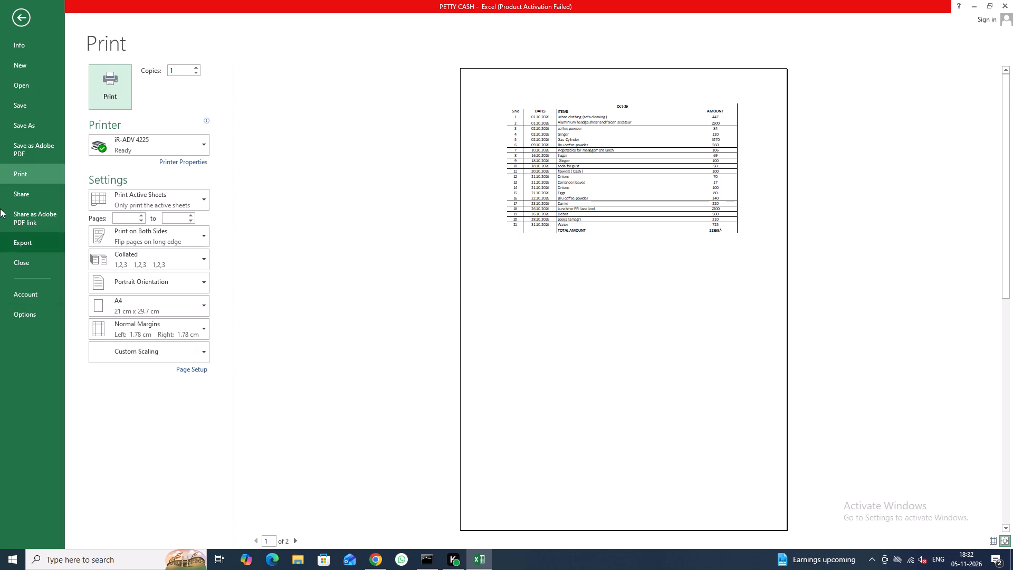
{"action": "left_click", "coordinate": [15, 17]}
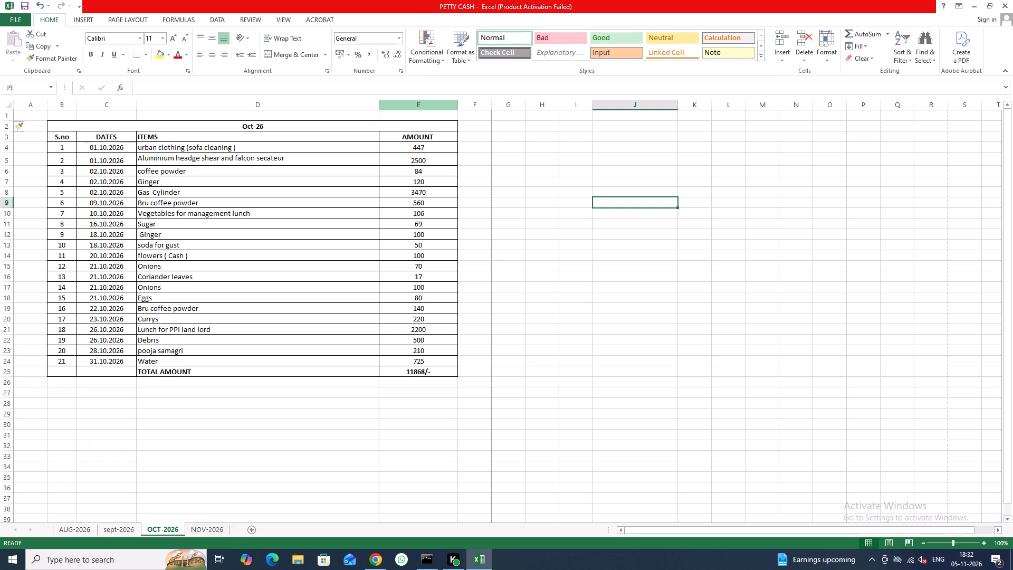
Narrow the ITEMS column to sit closer to its longest item text.
{"action": "left_click_drag", "start_coordinate": [377, 106], "coordinate": [320, 114]}
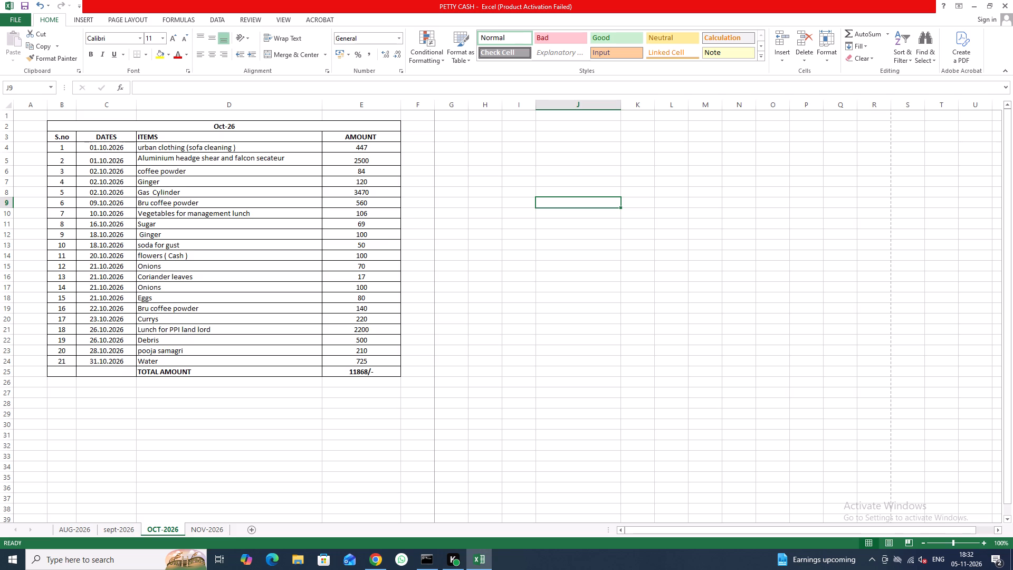
Increase the row heights of the Oct-26 title, the header row, and the urban clothing, coffee powder and first Ginger rows.
{"action": "left_click", "coordinate": [4, 132]}
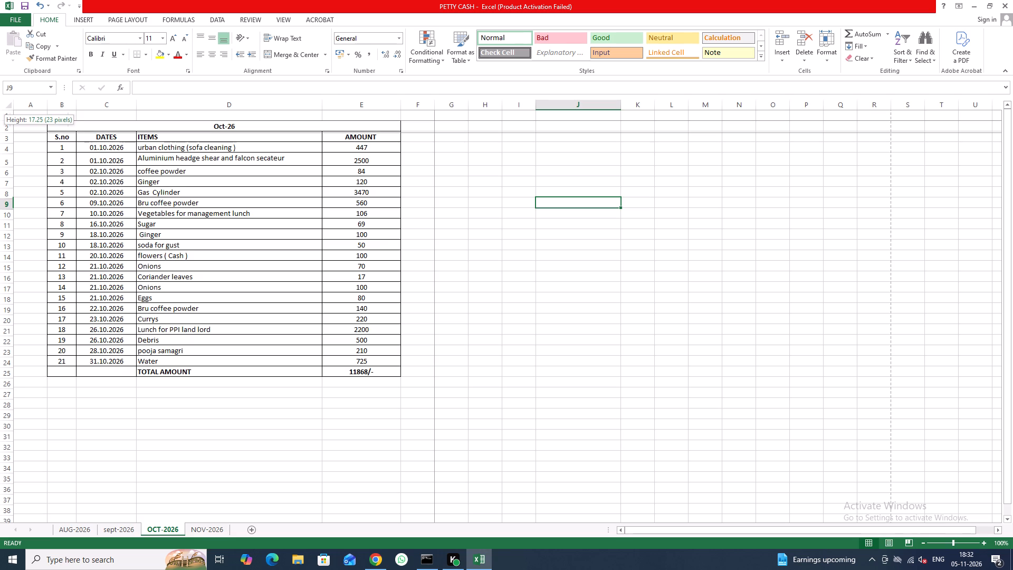
{"action": "left_click", "coordinate": [12, 155]}
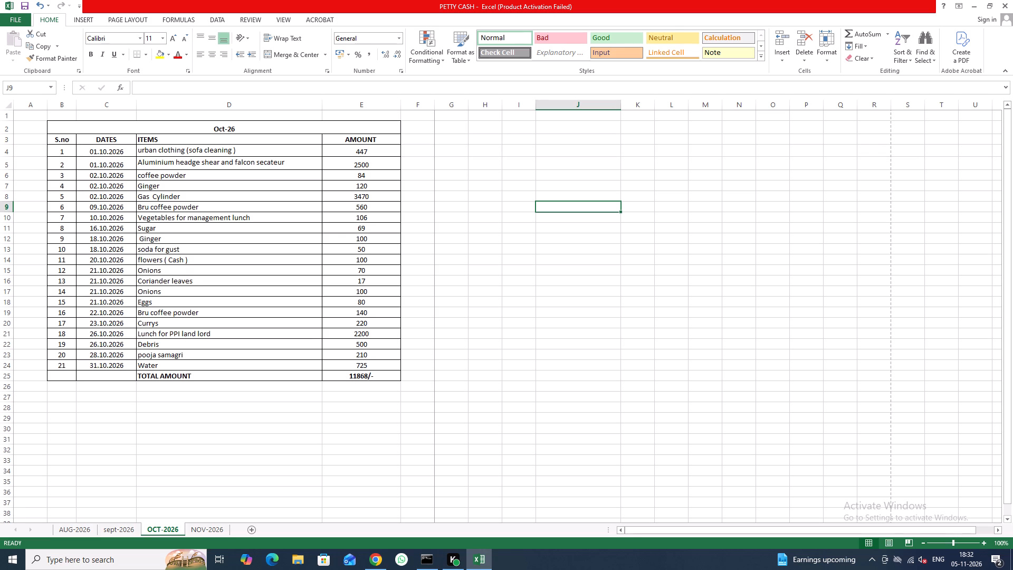
{"action": "left_click", "coordinate": [7, 135]}
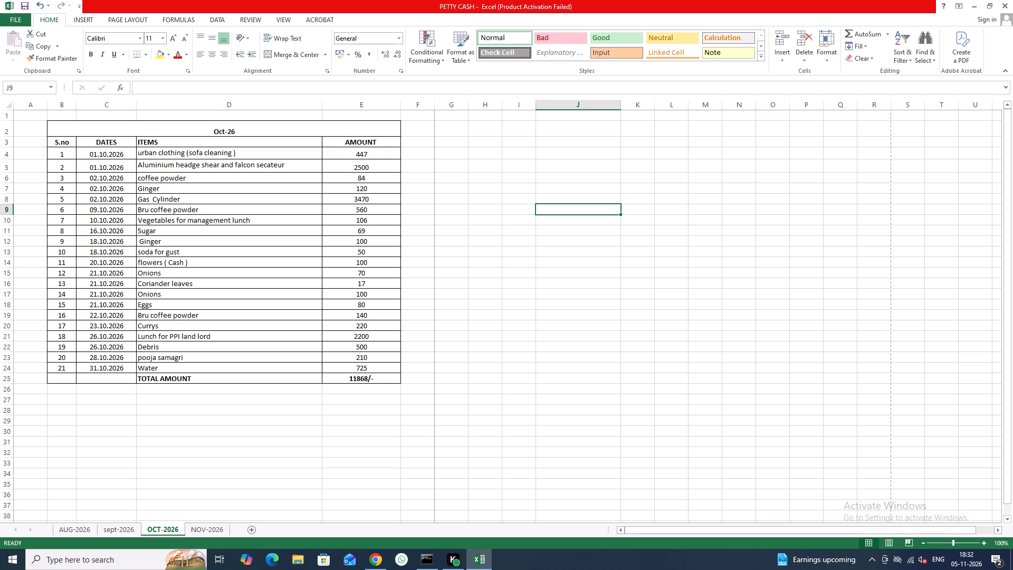
{"action": "left_click", "coordinate": [10, 146]}
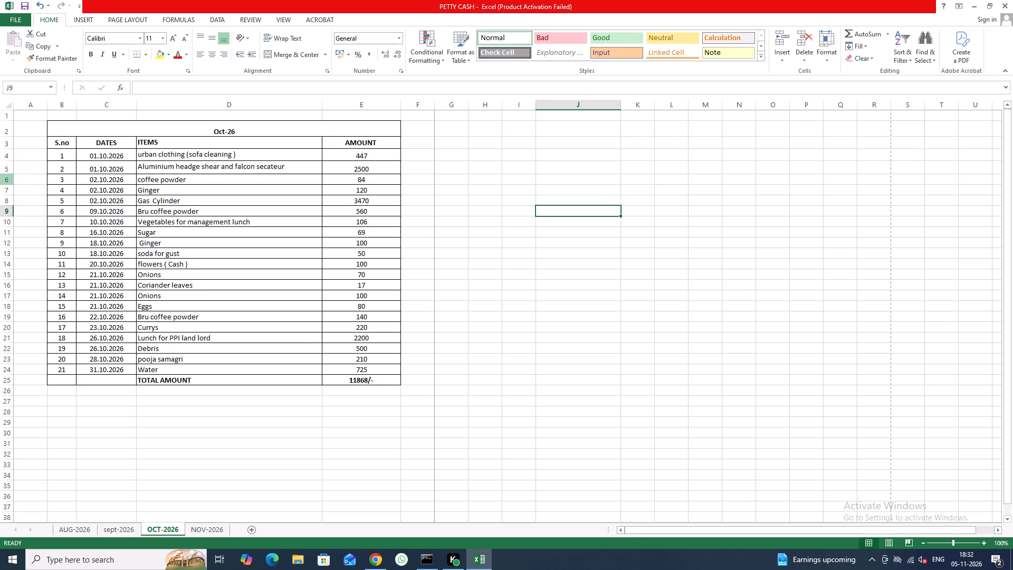
{"action": "left_click", "coordinate": [8, 182]}
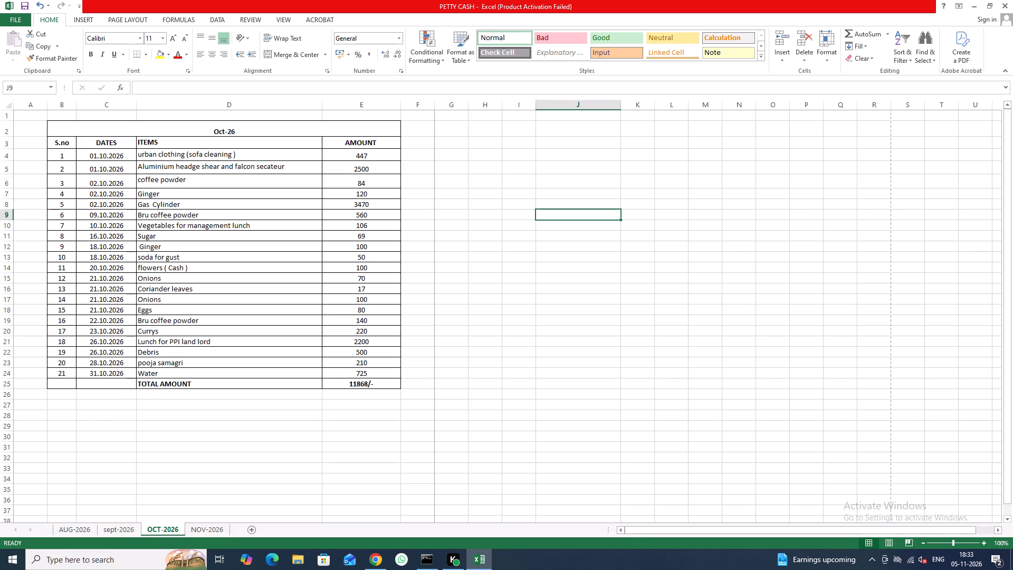
{"action": "left_click", "coordinate": [7, 198]}
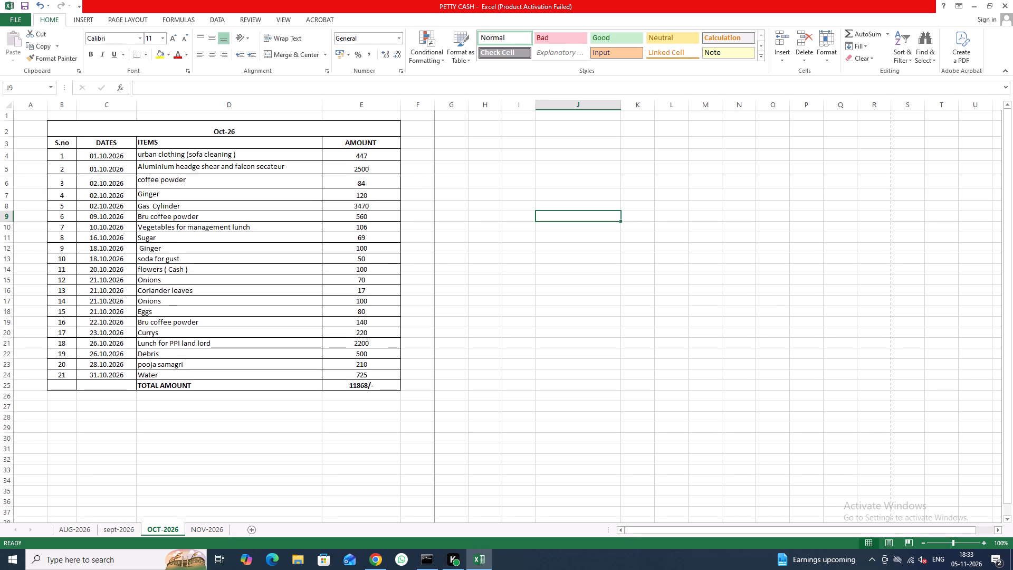
Print one copy of the OCT-2026 sheet on the iR-ADV 4225 printer in A4 portrait.
{"action": "key", "text": "ctrl+p"}
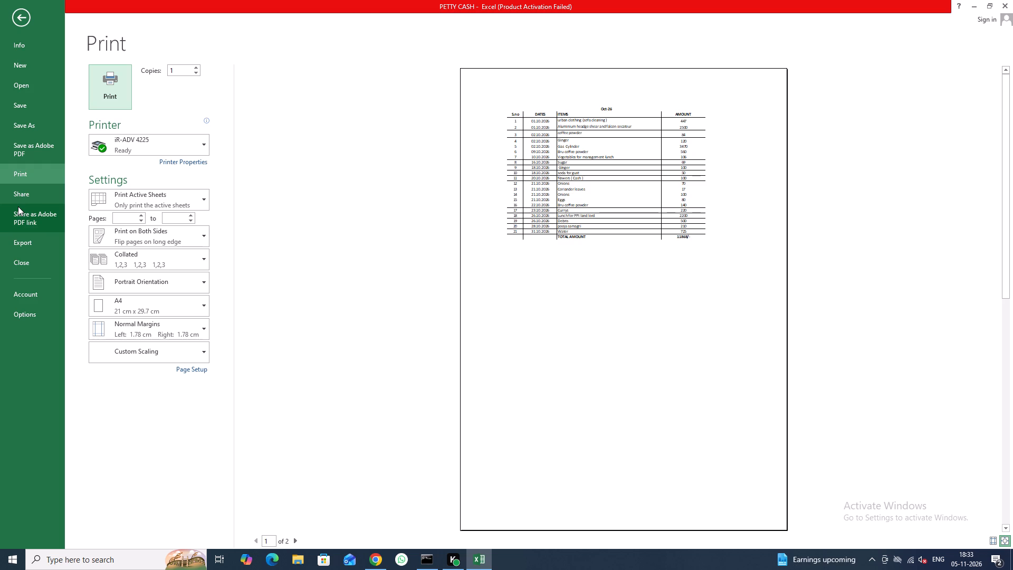
{"action": "left_click", "coordinate": [102, 99]}
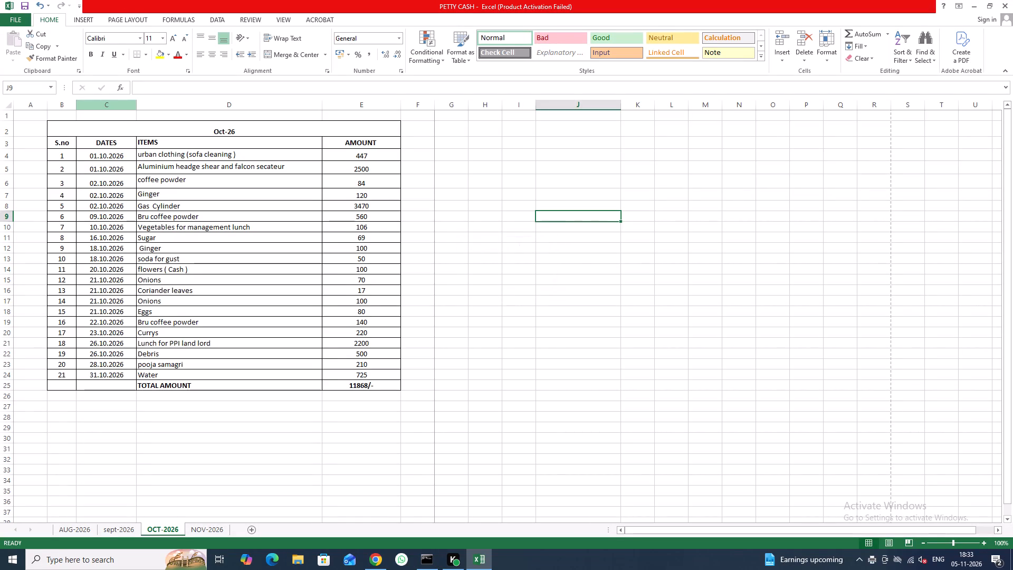
Set a uniform row height of 17.25 for rows 4 to 25, from the first item to TOTAL AMOUNT.
{"action": "left_click", "coordinate": [7, 141]}
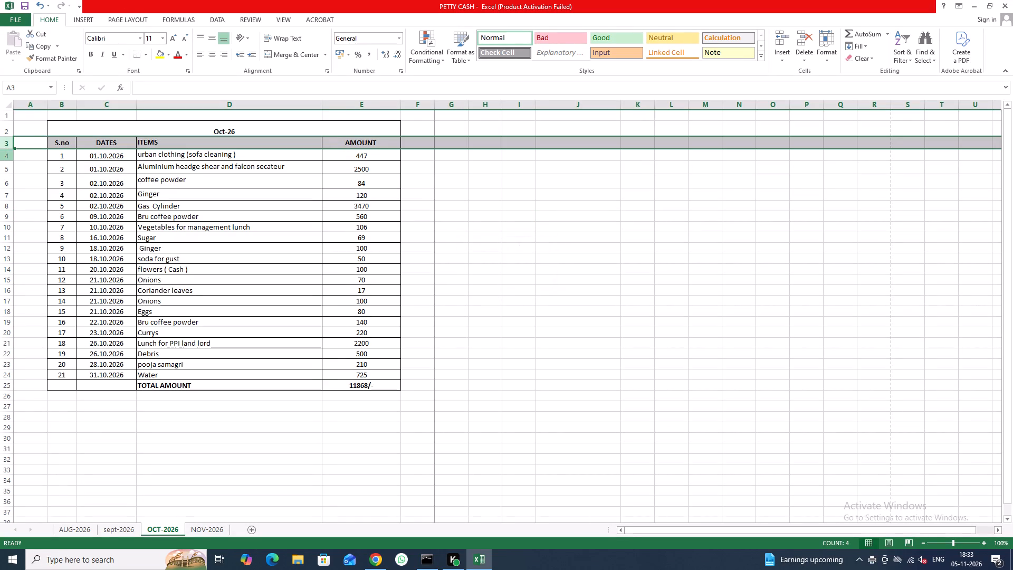
{"action": "left_click_drag", "start_coordinate": [7, 155], "coordinate": [17, 385]}
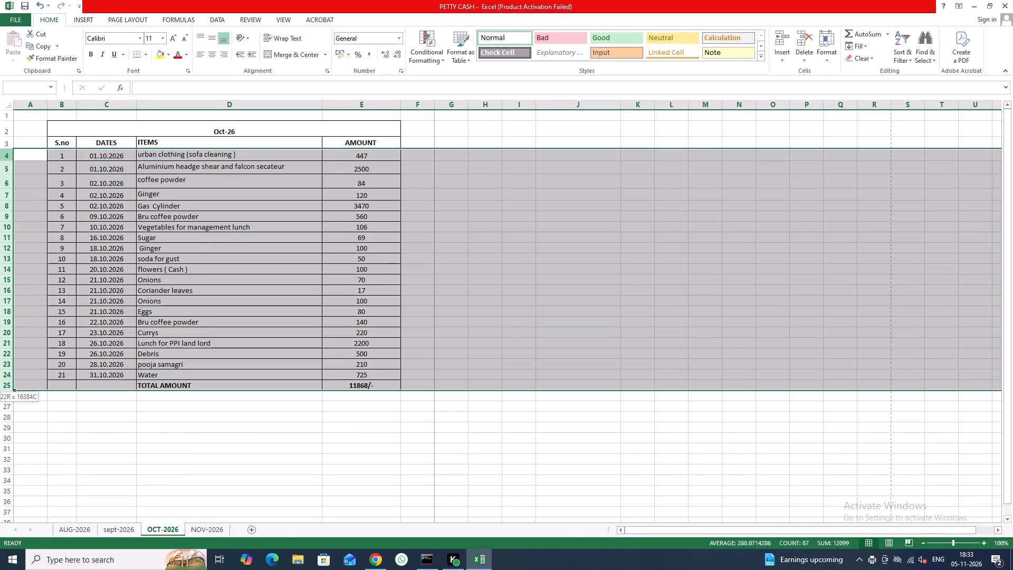
{"action": "left_click_drag", "start_coordinate": [17, 385], "coordinate": [16, 383]}
{"action": "left_click", "coordinate": [9, 223]}
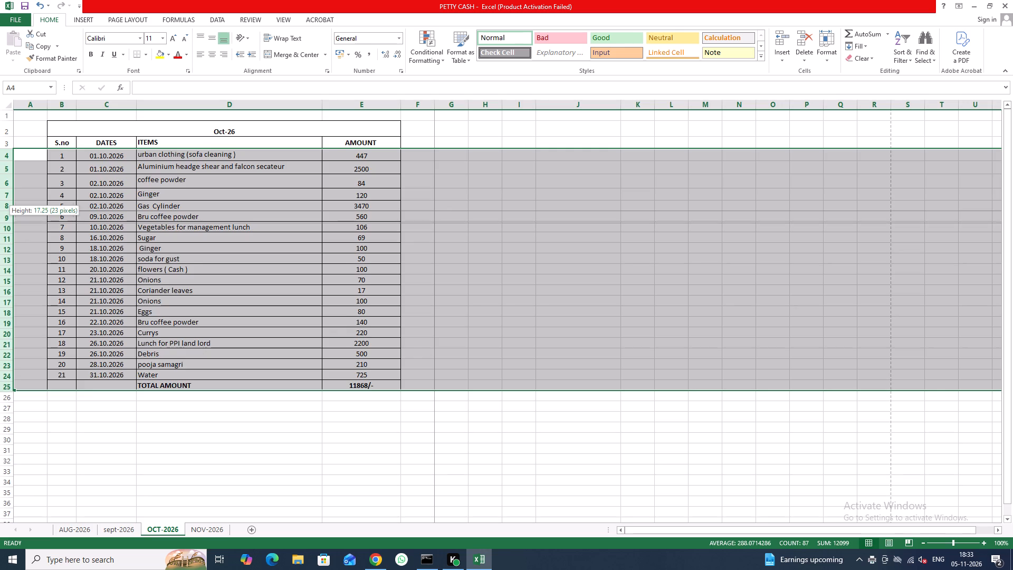
Middle-align the merged Oct-26 title cell vertically.
{"action": "left_click", "coordinate": [63, 124]}
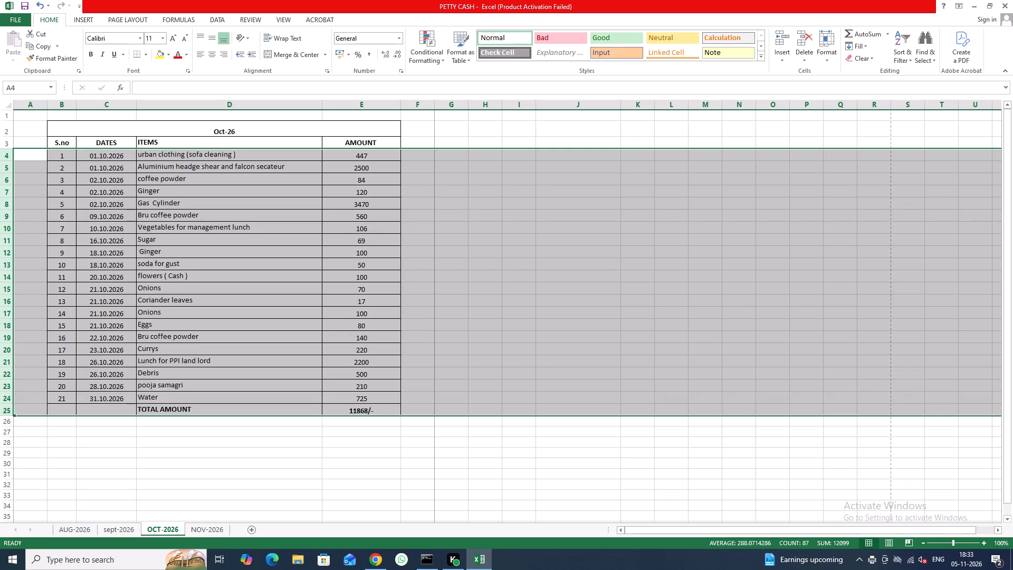
{"action": "left_click", "coordinate": [209, 38]}
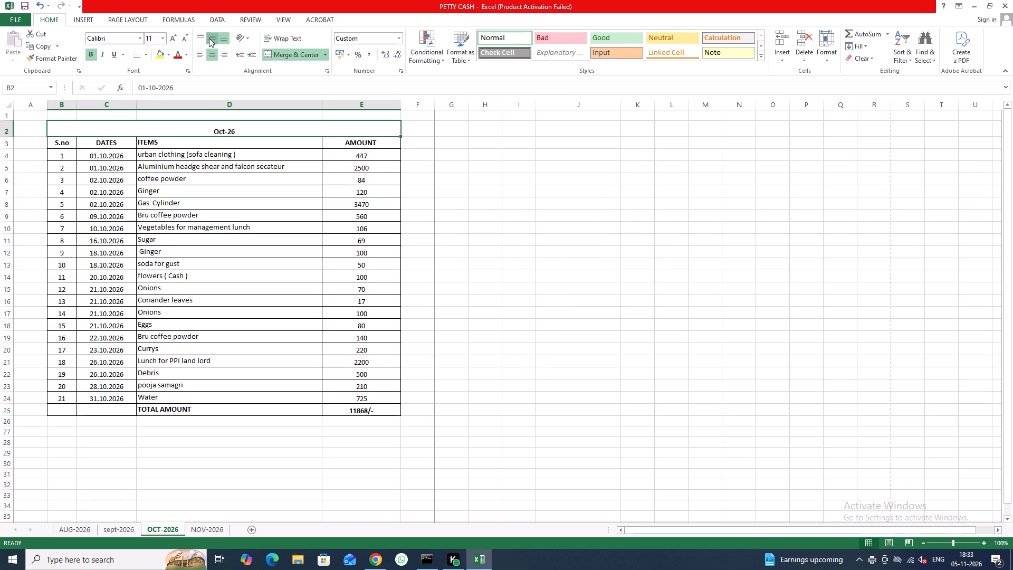
Toggle bold formatting on the whole October table, from the Oct-26 title to the TOTAL AMOUNT row.
{"action": "left_click_drag", "start_coordinate": [70, 126], "coordinate": [82, 339]}
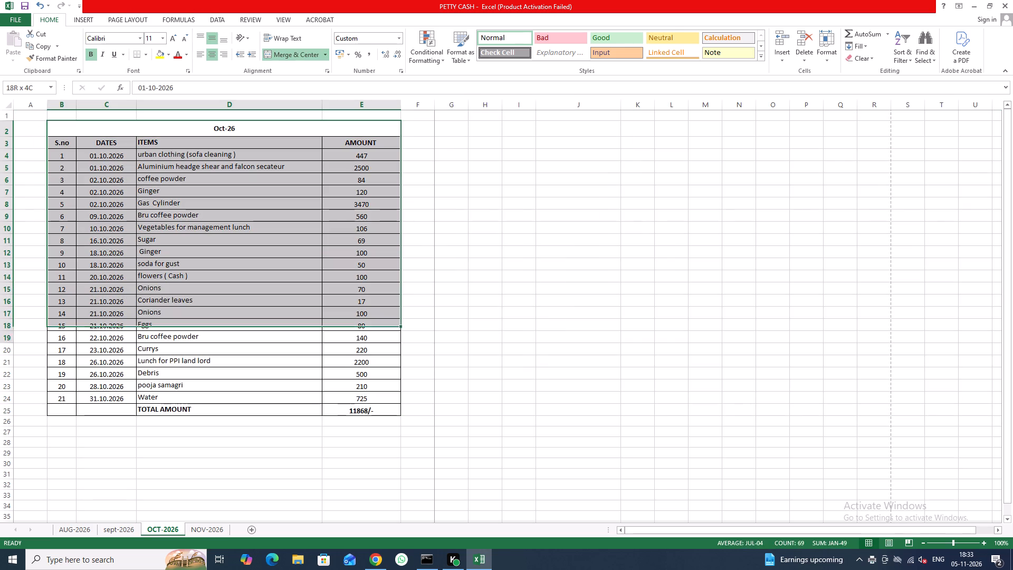
{"action": "left_click_drag", "start_coordinate": [82, 339], "coordinate": [92, 406]}
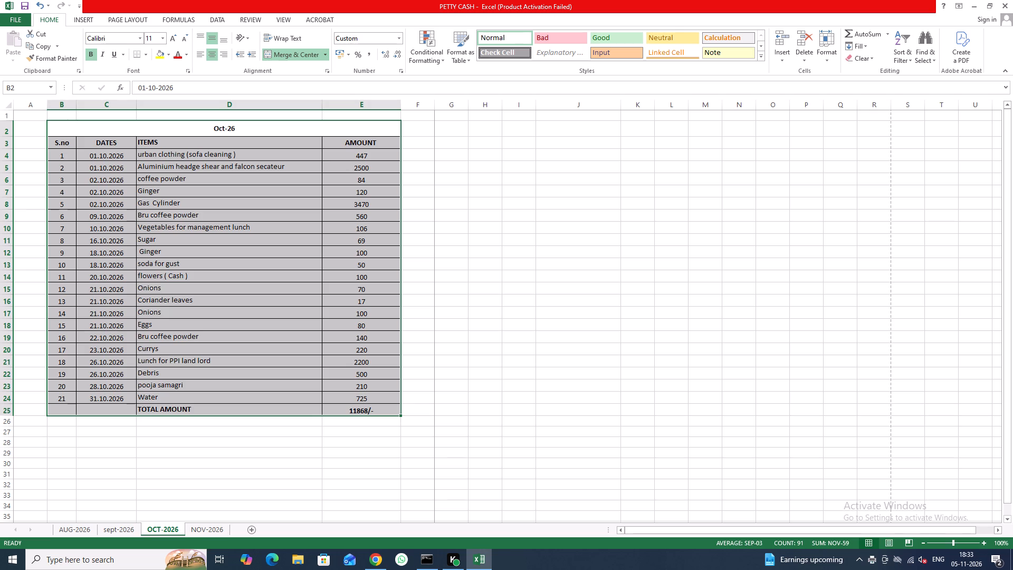
{"action": "key", "text": "ctrl+b"}
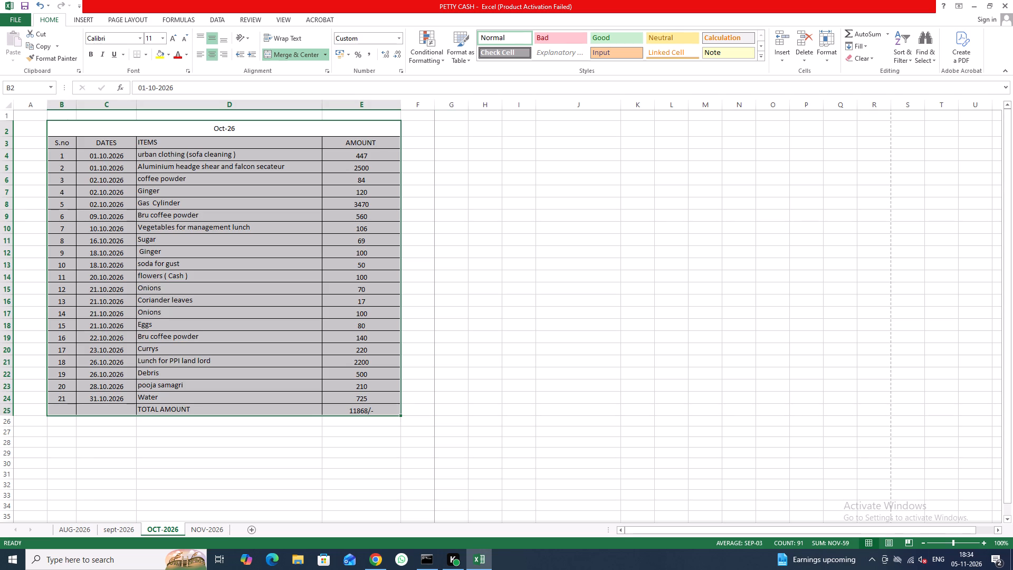
Bold the October table from the Oct-26 title down to the pooja samagri row.
{"action": "left_click_drag", "start_coordinate": [58, 128], "coordinate": [374, 406]}
{"action": "left_click_drag", "start_coordinate": [374, 406], "coordinate": [374, 391]}
{"action": "left_click", "coordinate": [90, 51]}
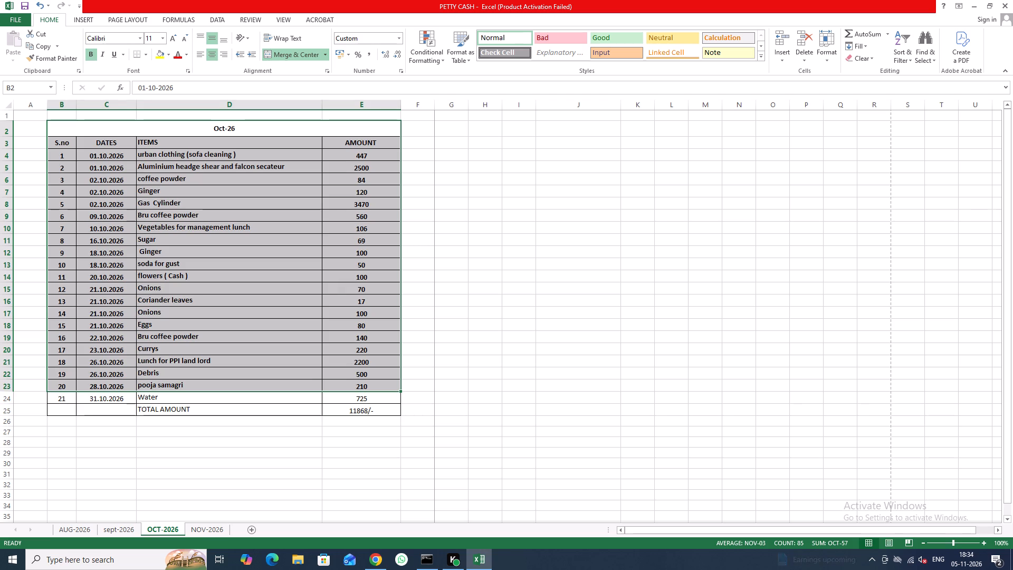
Bold the TOTAL AMOUNT label and its amount in row 25 and enlarge them to font size 14.
{"action": "left_click_drag", "start_coordinate": [76, 127], "coordinate": [143, 403]}
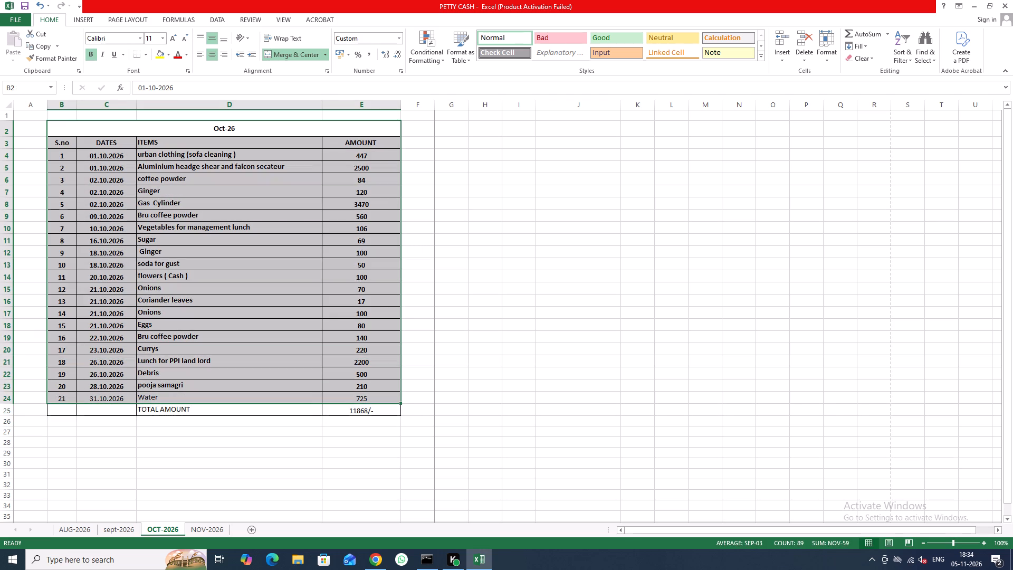
{"action": "left_click_drag", "start_coordinate": [151, 408], "coordinate": [360, 410]}
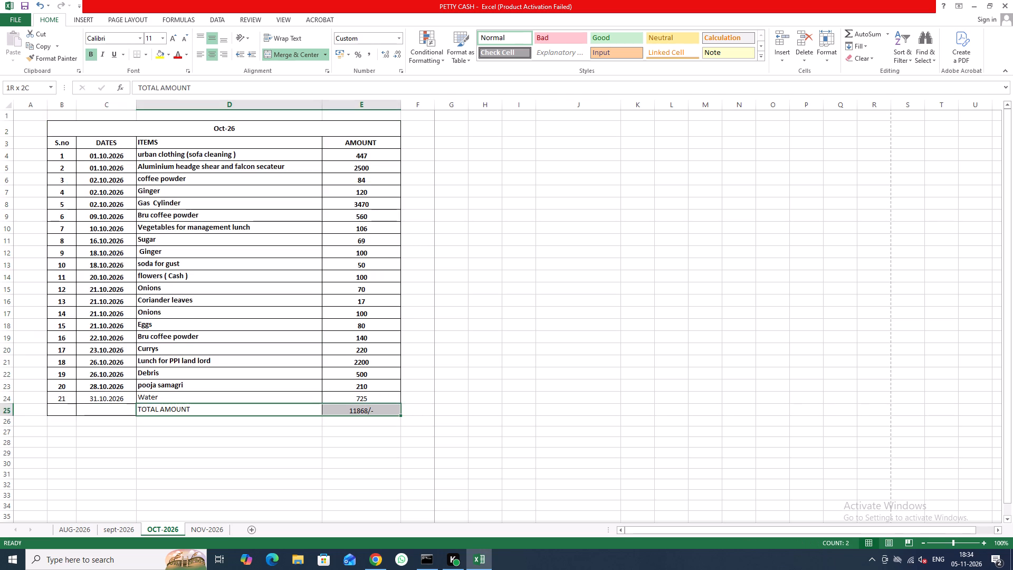
{"action": "key", "text": "ctrl+b"}
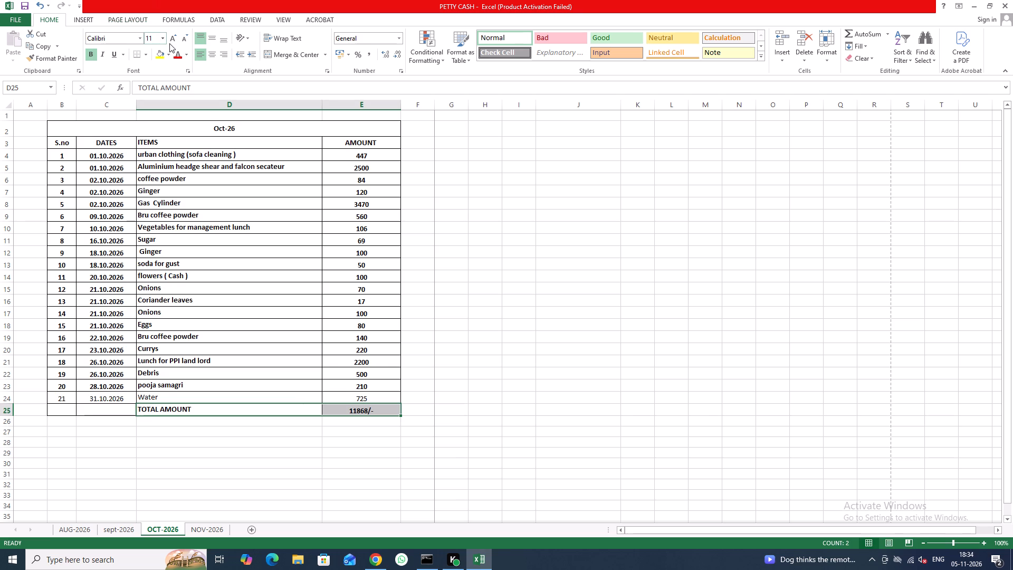
{"action": "left_click", "coordinate": [170, 43]}
{"action": "left_click", "coordinate": [170, 42]}
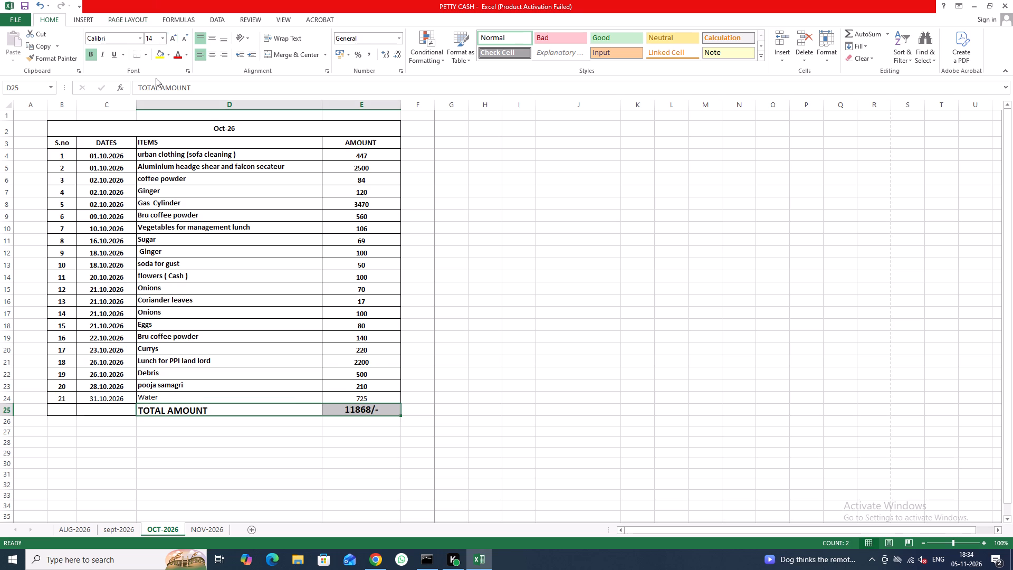
Set the font size to 14 for the table from the Oct-26 title down to the Water row.
{"action": "left_click_drag", "start_coordinate": [75, 126], "coordinate": [352, 402]}
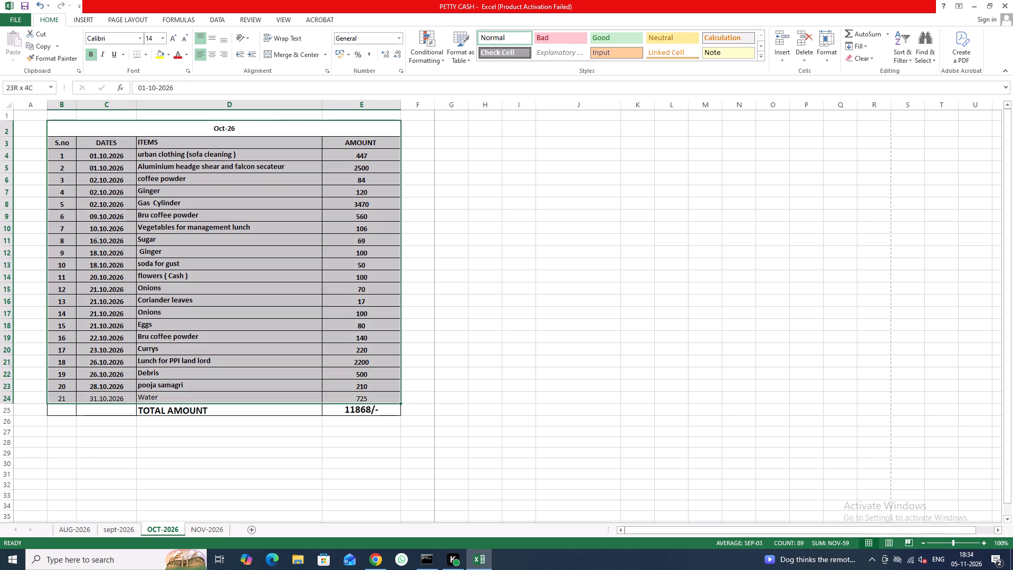
{"action": "left_click_drag", "start_coordinate": [352, 402], "coordinate": [352, 398]}
{"action": "left_click", "coordinate": [172, 37]}
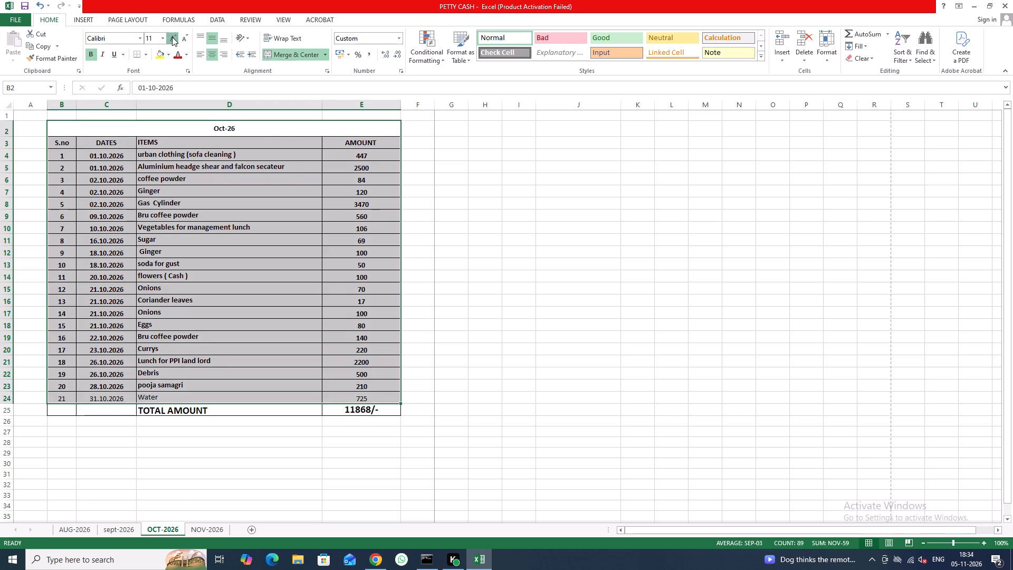
{"action": "left_click", "coordinate": [172, 37]}
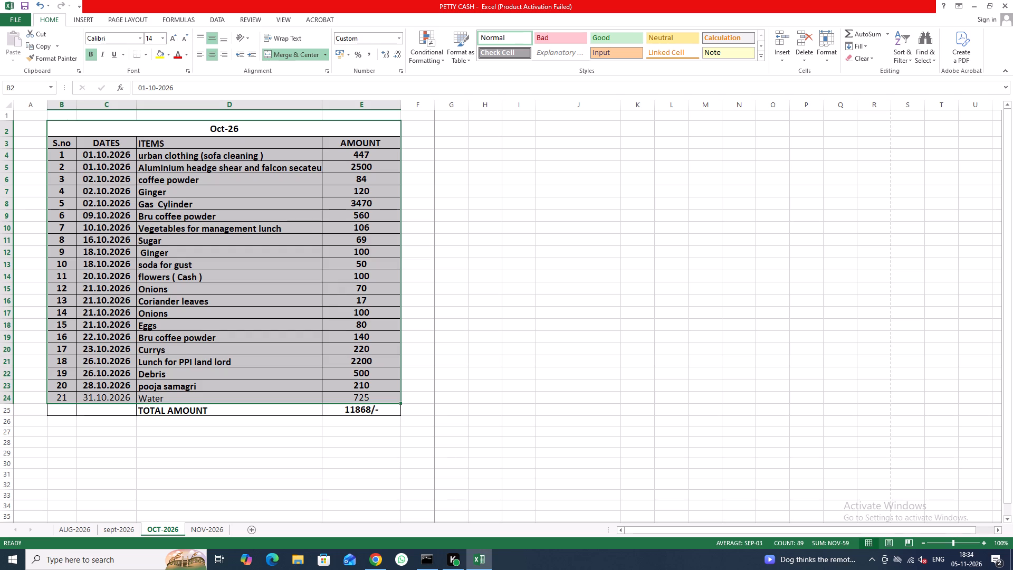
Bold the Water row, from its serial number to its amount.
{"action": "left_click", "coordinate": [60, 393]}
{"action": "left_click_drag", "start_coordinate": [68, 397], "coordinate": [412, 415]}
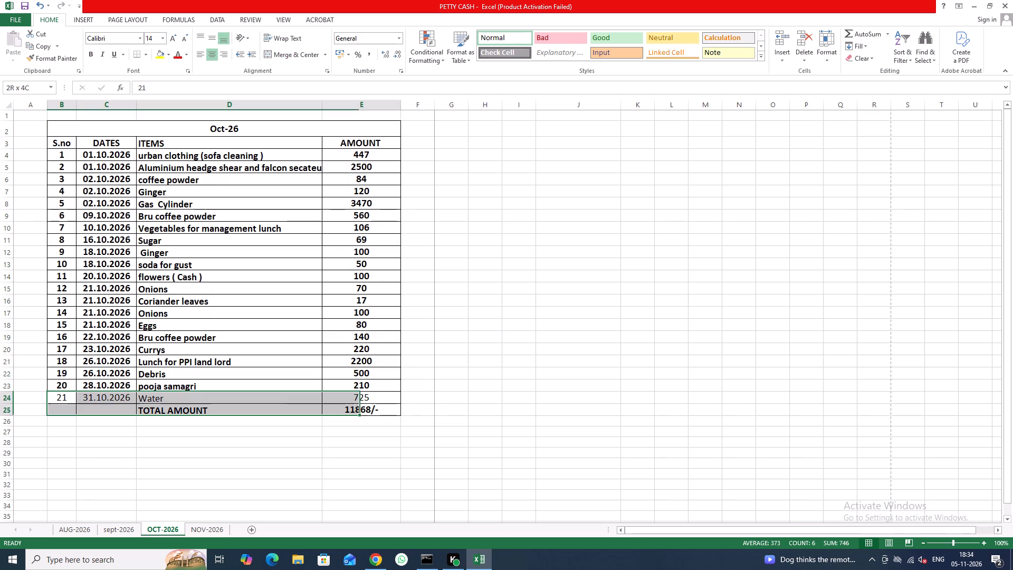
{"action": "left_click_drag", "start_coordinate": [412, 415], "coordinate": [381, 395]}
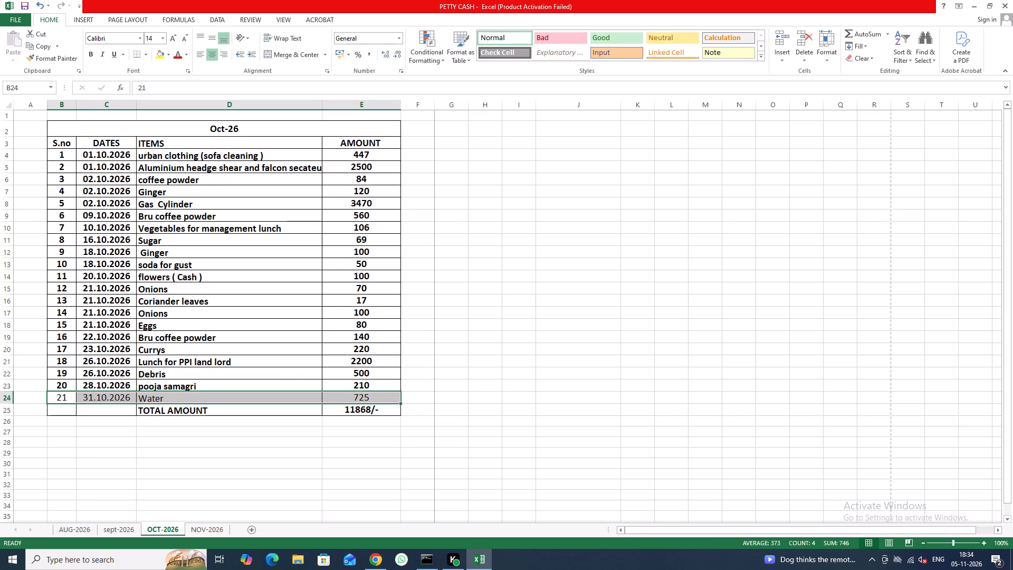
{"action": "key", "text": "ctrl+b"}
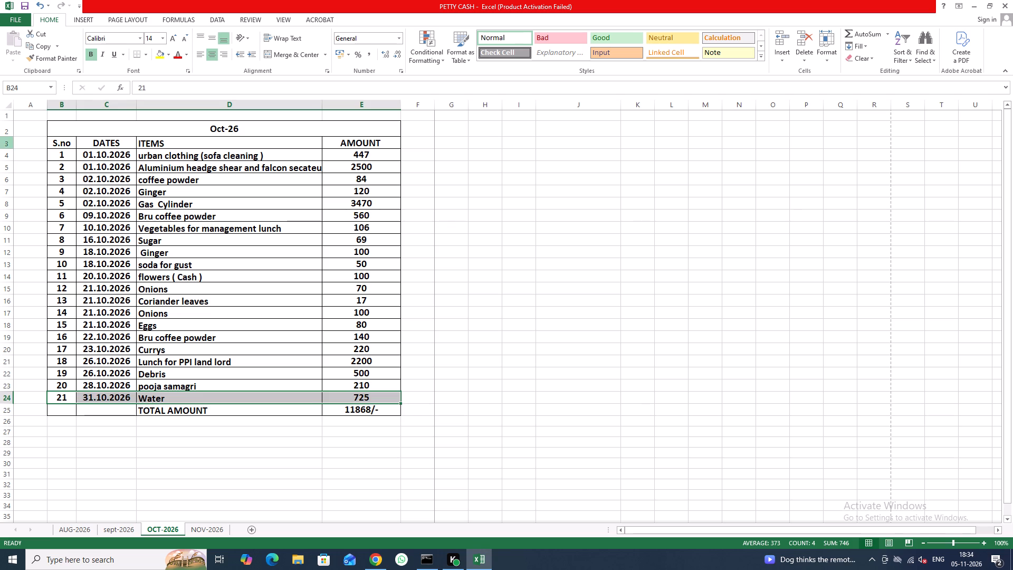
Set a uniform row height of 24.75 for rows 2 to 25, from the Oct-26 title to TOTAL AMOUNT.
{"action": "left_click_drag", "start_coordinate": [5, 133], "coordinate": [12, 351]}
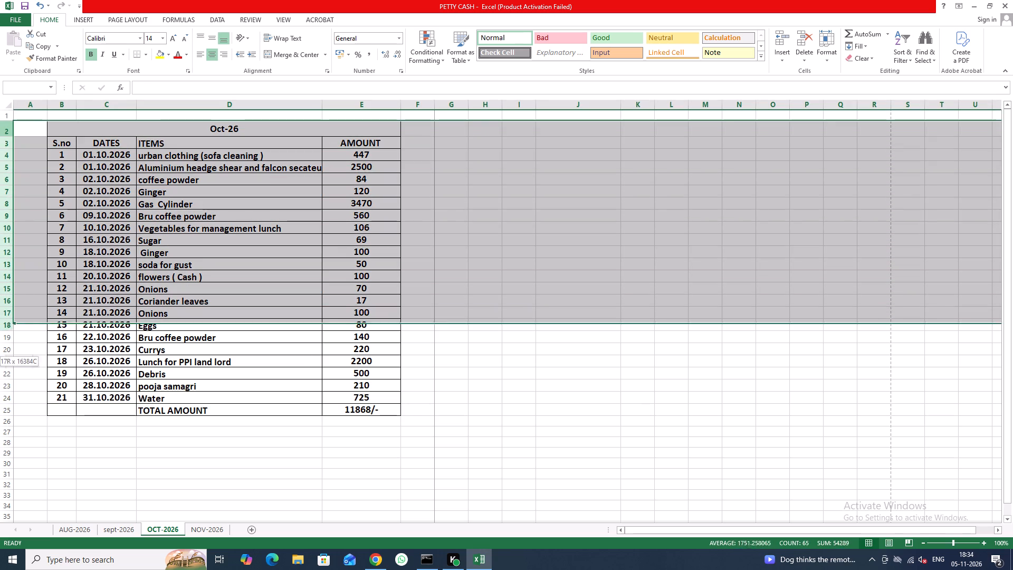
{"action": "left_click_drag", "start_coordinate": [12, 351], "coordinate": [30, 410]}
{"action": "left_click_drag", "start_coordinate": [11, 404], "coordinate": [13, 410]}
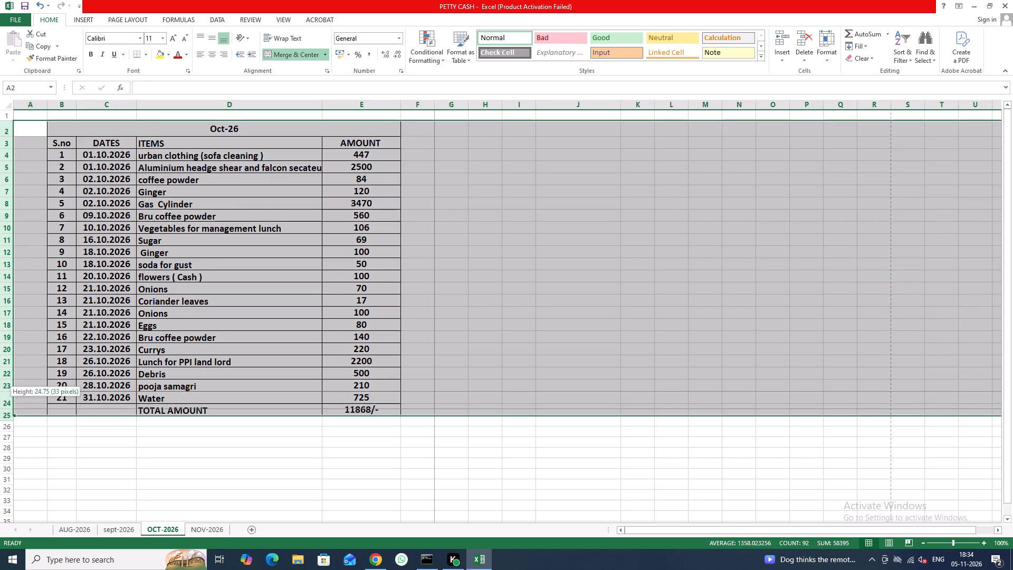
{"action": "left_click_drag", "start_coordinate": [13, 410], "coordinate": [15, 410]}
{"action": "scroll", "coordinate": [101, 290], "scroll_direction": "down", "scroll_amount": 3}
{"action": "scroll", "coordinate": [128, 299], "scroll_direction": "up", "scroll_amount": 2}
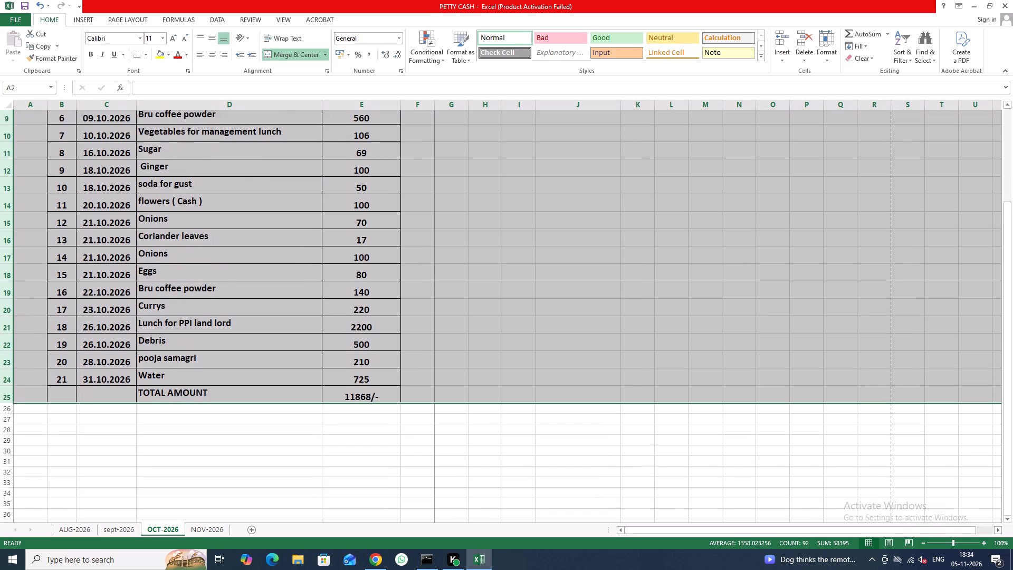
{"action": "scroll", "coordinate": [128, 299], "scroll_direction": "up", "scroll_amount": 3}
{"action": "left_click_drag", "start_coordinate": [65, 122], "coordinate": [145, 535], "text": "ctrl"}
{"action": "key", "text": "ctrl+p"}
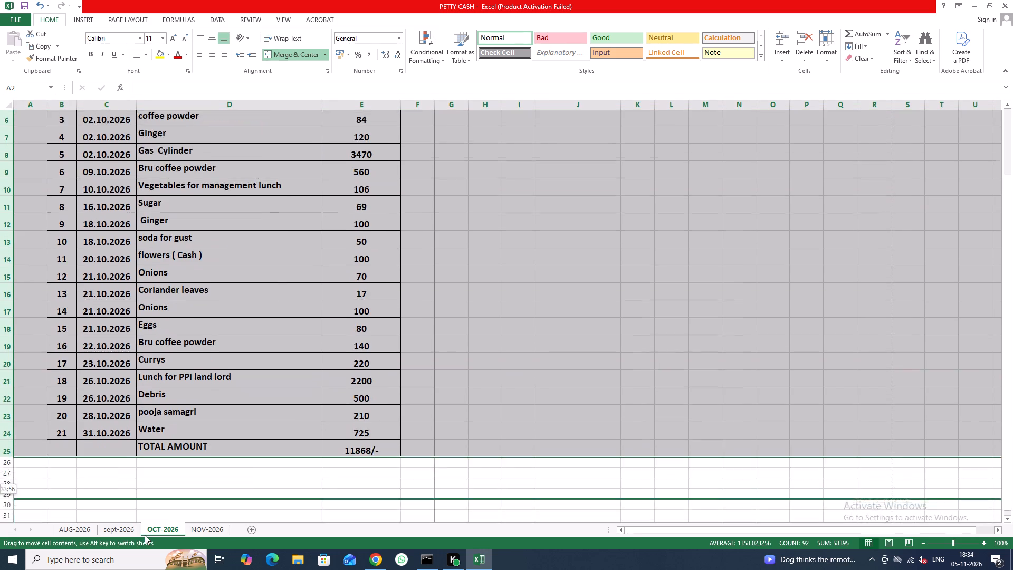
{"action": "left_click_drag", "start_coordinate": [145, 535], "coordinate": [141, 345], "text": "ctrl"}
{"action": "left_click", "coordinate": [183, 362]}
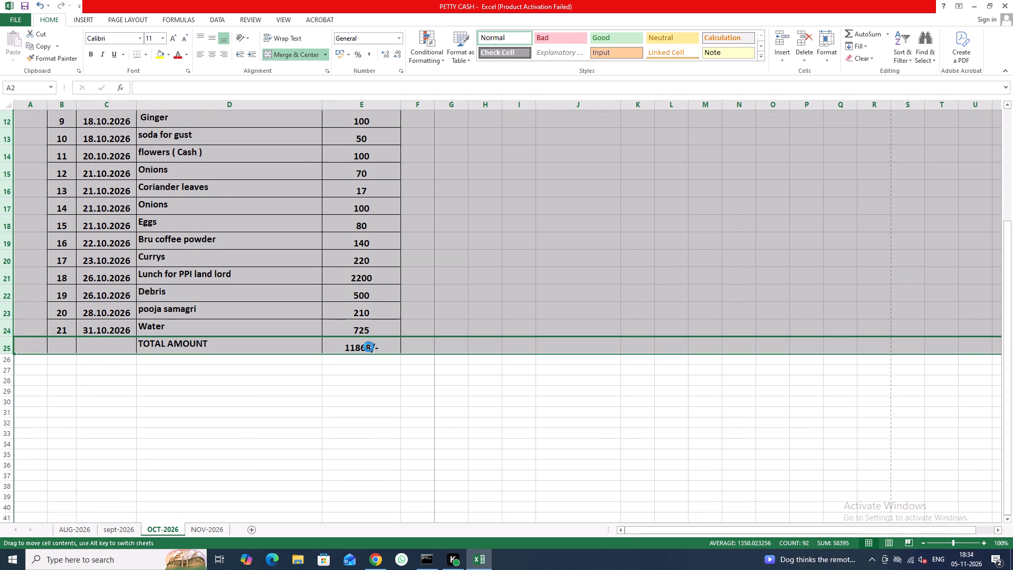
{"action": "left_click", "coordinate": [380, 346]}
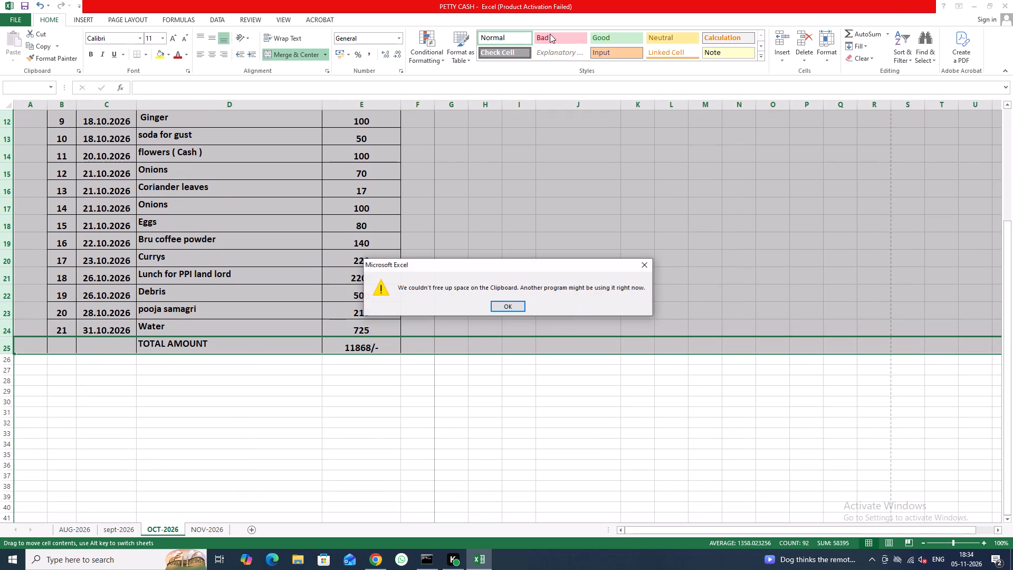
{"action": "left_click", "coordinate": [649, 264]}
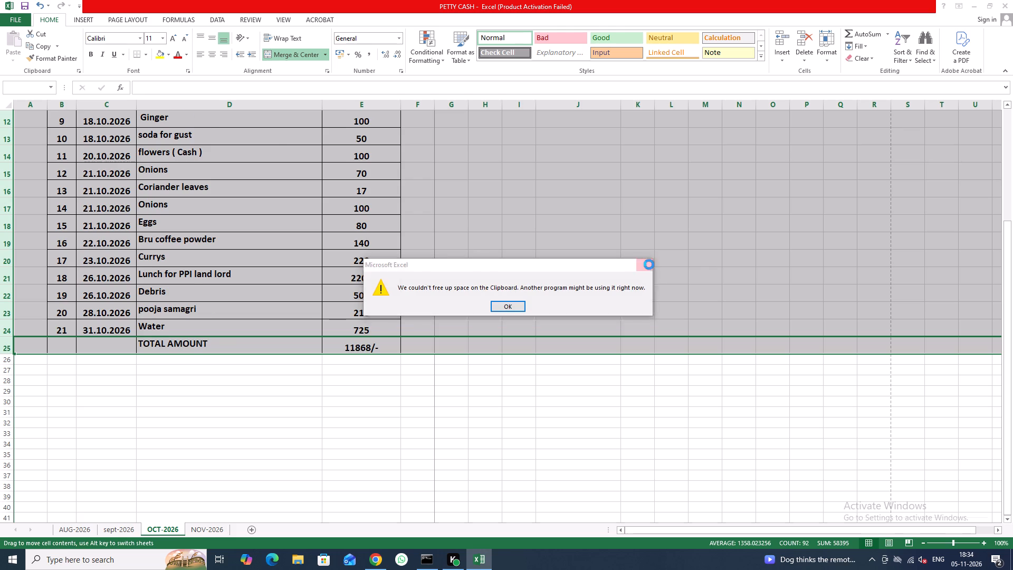
Select the whole October table and check its layout on the page in the print preview.
{"action": "left_click_drag", "start_coordinate": [63, 259], "coordinate": [93, 261]}
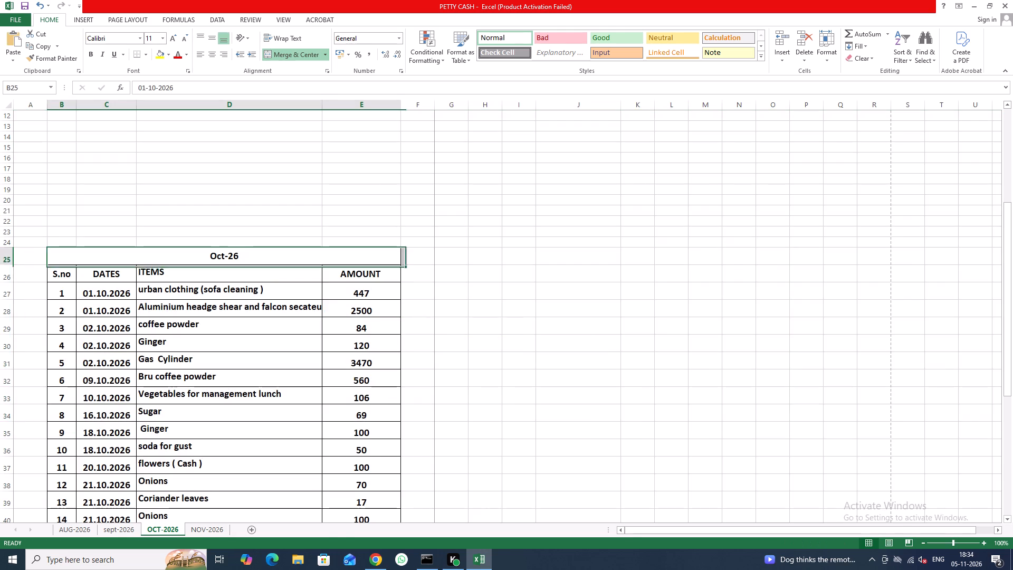
{"action": "left_click_drag", "start_coordinate": [93, 261], "coordinate": [308, 501]}
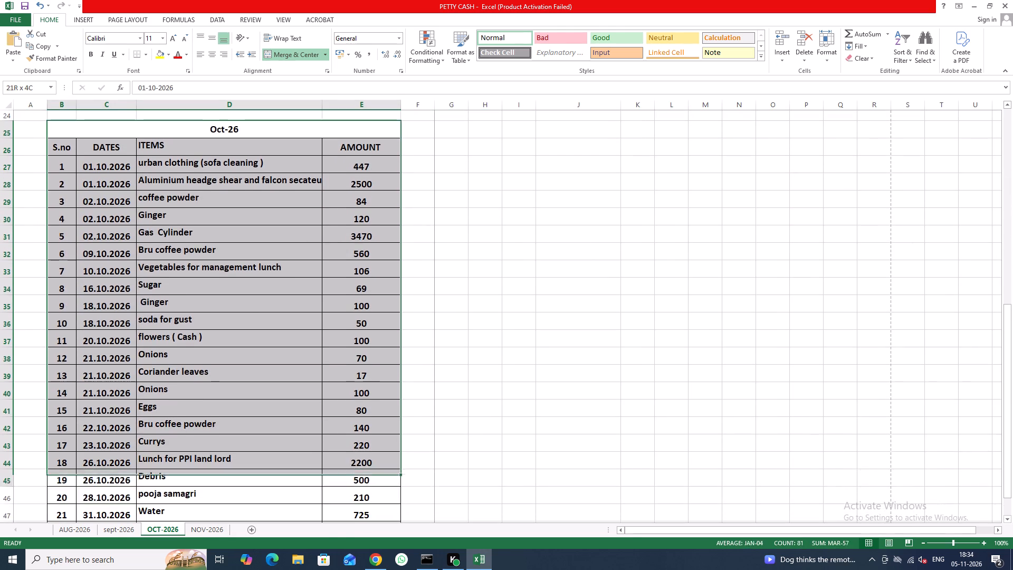
{"action": "left_click_drag", "start_coordinate": [308, 501], "coordinate": [315, 495]}
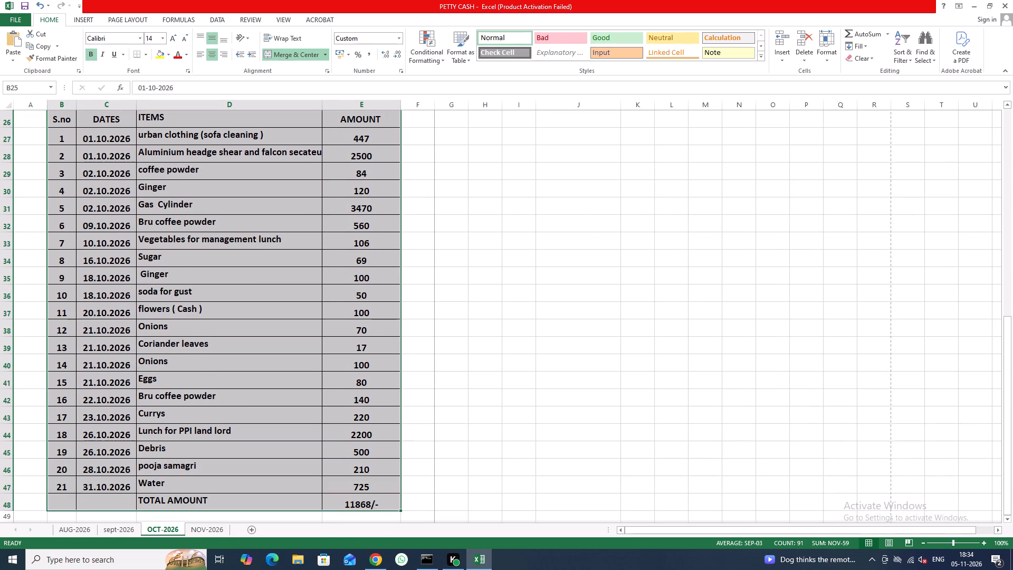
{"action": "key", "text": "ctrl+p"}
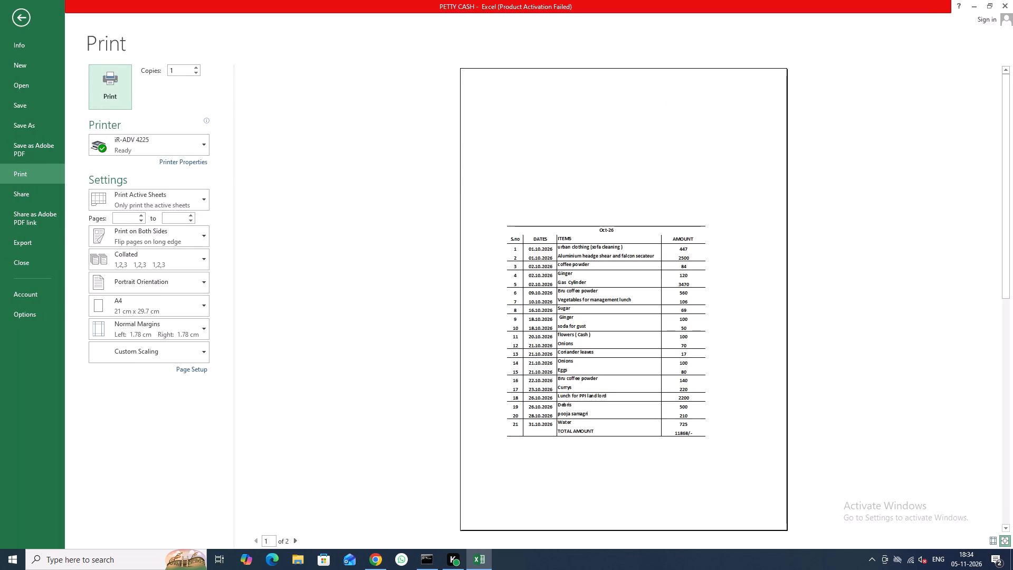
{"action": "left_click", "coordinate": [15, 18]}
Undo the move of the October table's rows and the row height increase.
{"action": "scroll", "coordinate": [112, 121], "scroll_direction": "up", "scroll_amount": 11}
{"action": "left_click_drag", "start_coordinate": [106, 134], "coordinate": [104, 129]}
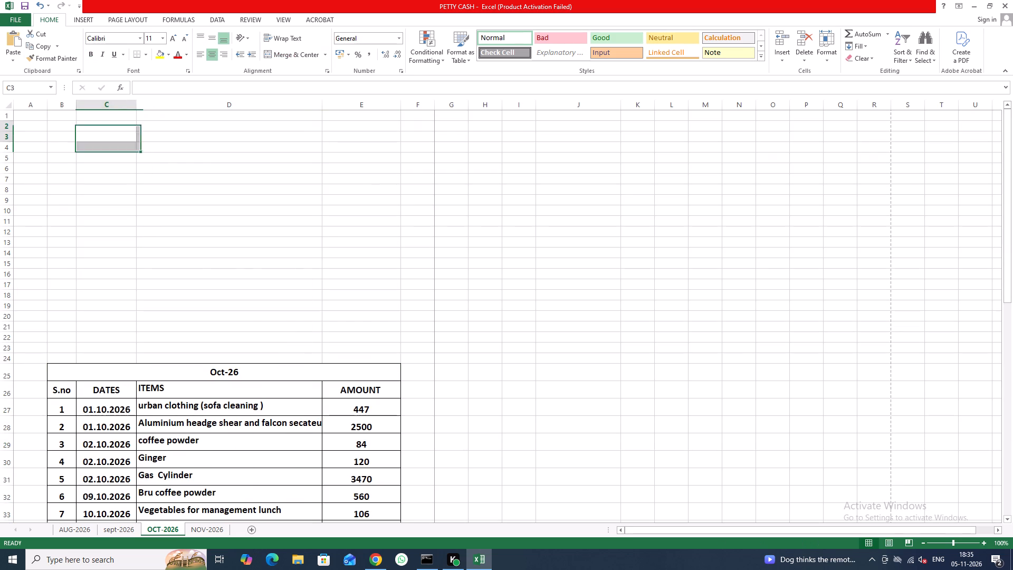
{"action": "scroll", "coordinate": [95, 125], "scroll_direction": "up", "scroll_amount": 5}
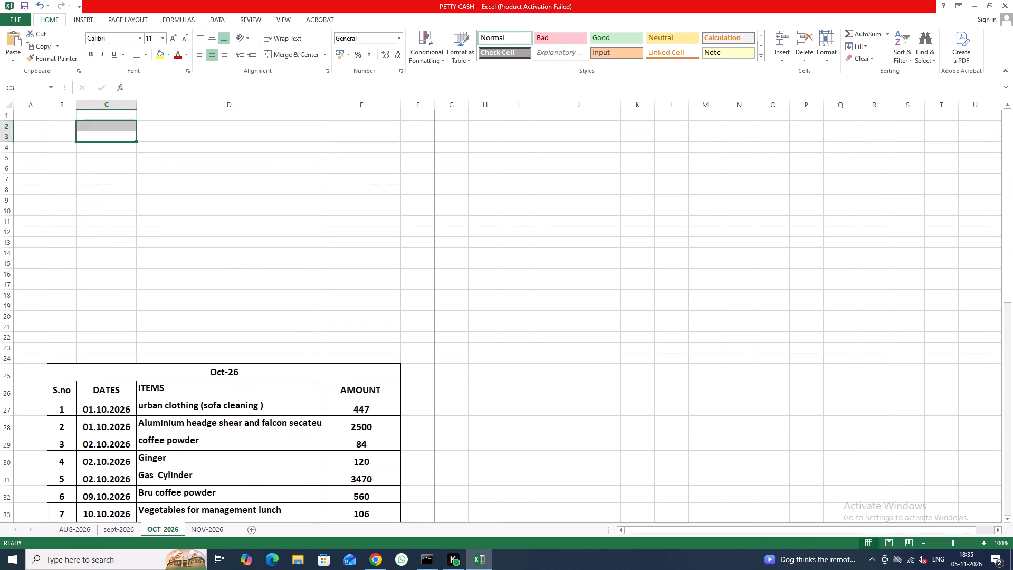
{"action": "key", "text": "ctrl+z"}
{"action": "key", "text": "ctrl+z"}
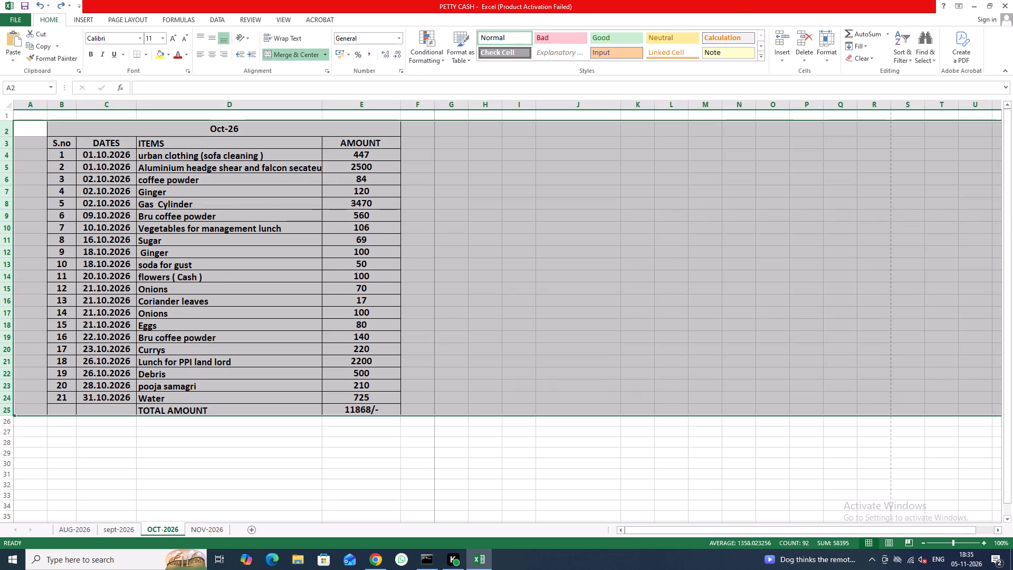
Increase the row height uniformly for rows 3 to 25, from the header row to TOTAL AMOUNT.
{"action": "left_click", "coordinate": [81, 136]}
{"action": "left_click_drag", "start_coordinate": [84, 127], "coordinate": [419, 460]}
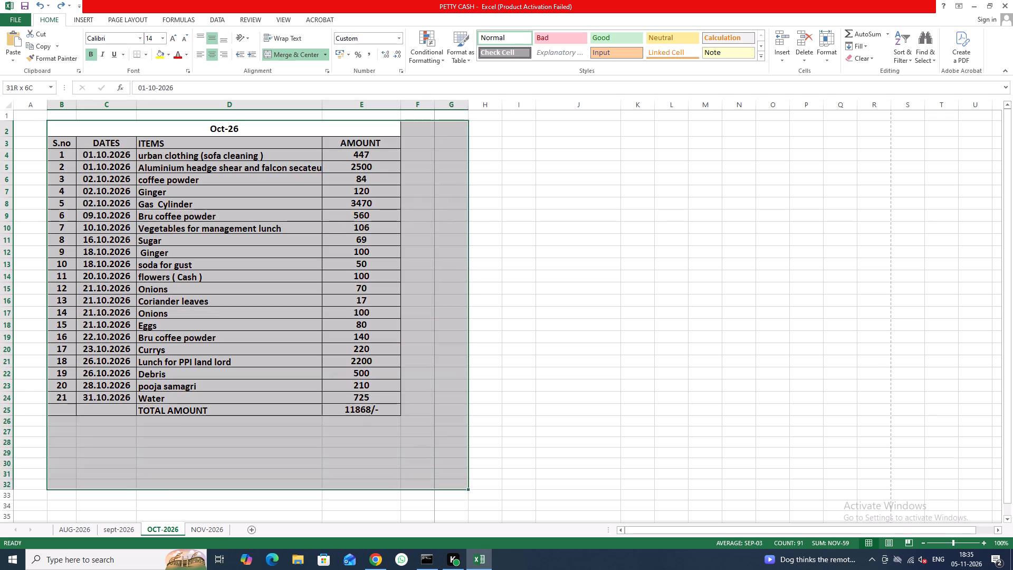
{"action": "left_click_drag", "start_coordinate": [419, 460], "coordinate": [359, 411]}
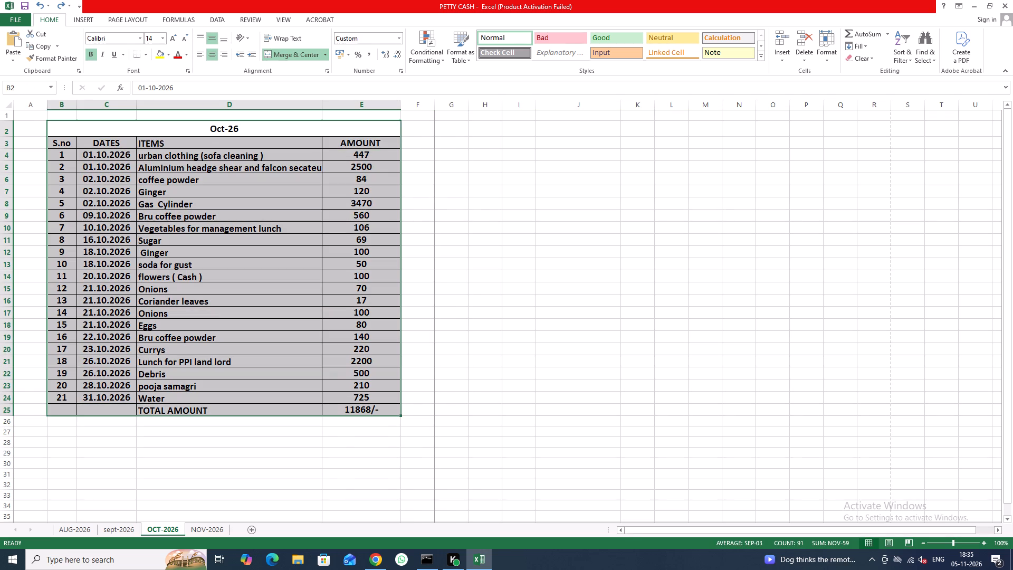
{"action": "left_click_drag", "start_coordinate": [8, 146], "coordinate": [45, 414]}
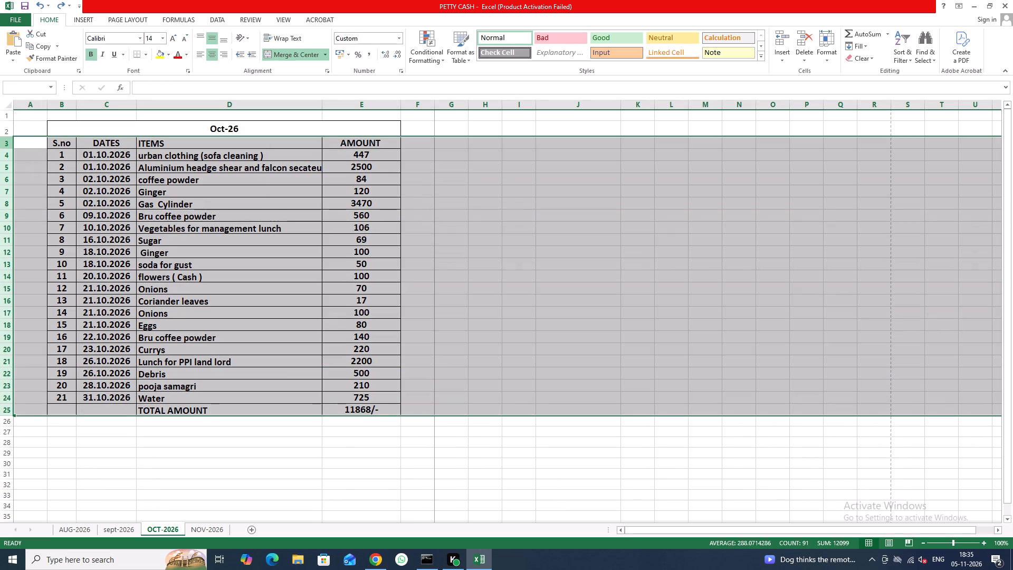
{"action": "left_click", "coordinate": [8, 308]}
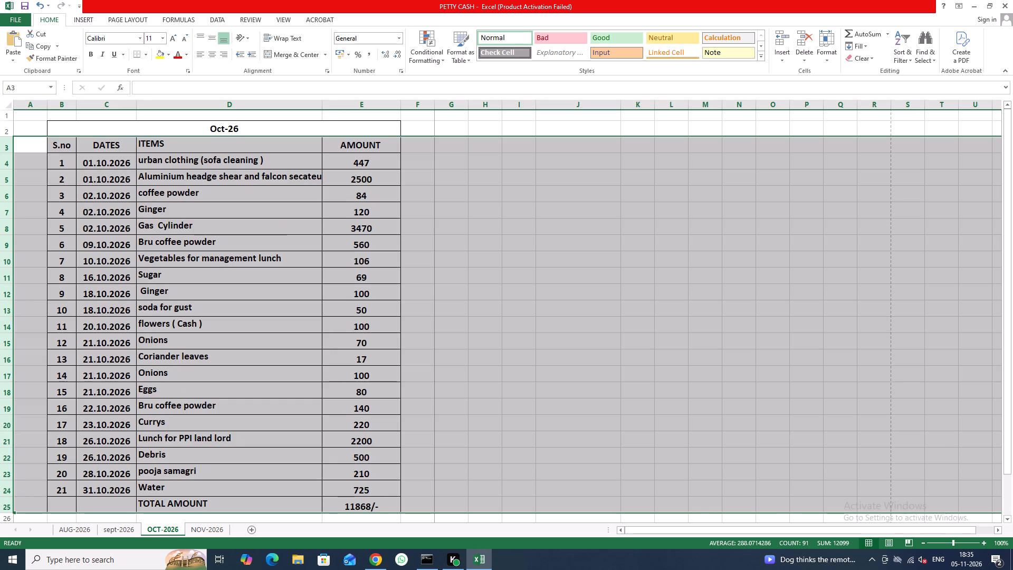
{"action": "left_click", "coordinate": [9, 169]}
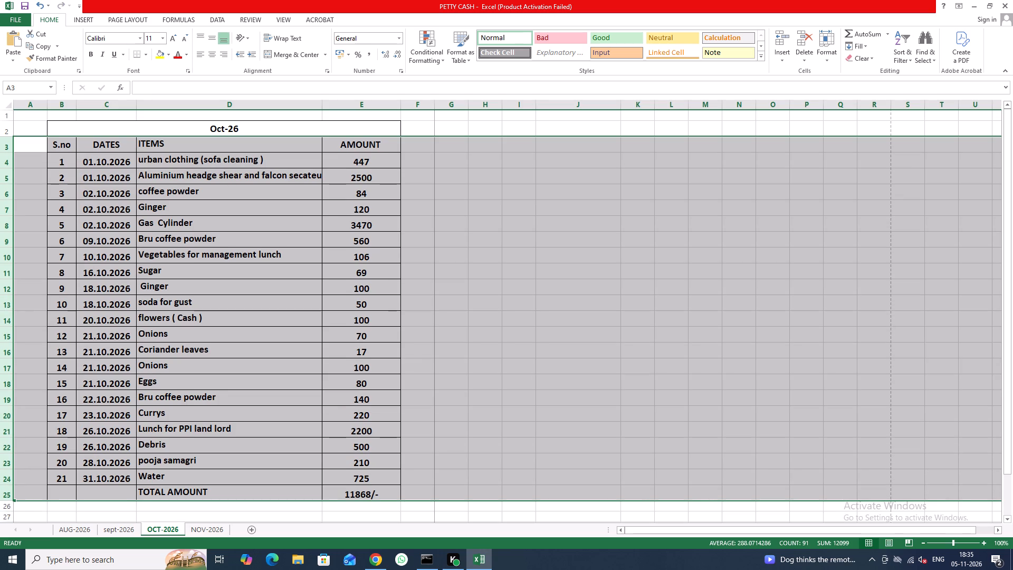
Remove the bold formatting from all item rows, from urban clothing down to Water.
{"action": "left_click_drag", "start_coordinate": [60, 164], "coordinate": [463, 368]}
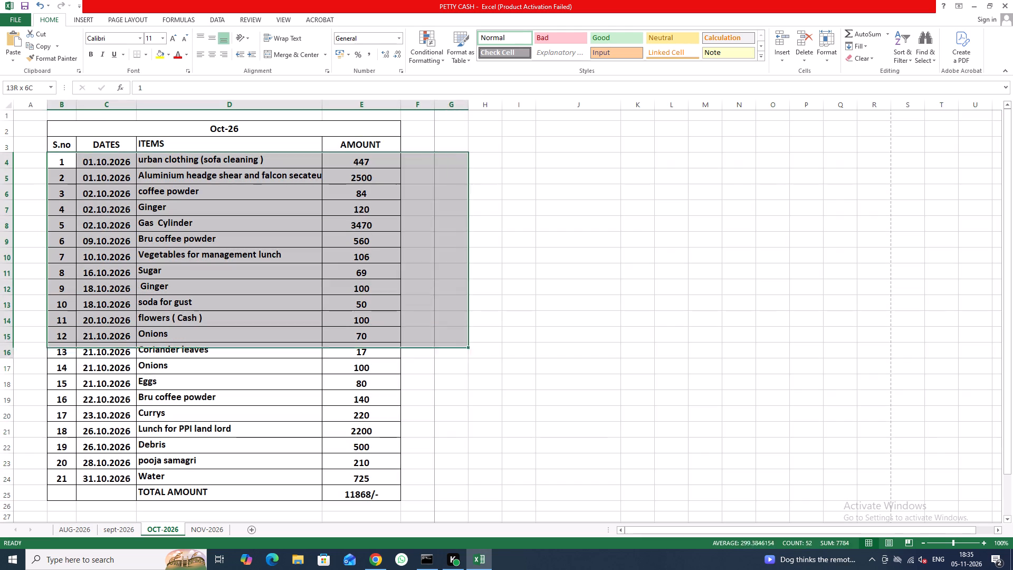
{"action": "left_click_drag", "start_coordinate": [463, 368], "coordinate": [381, 479]}
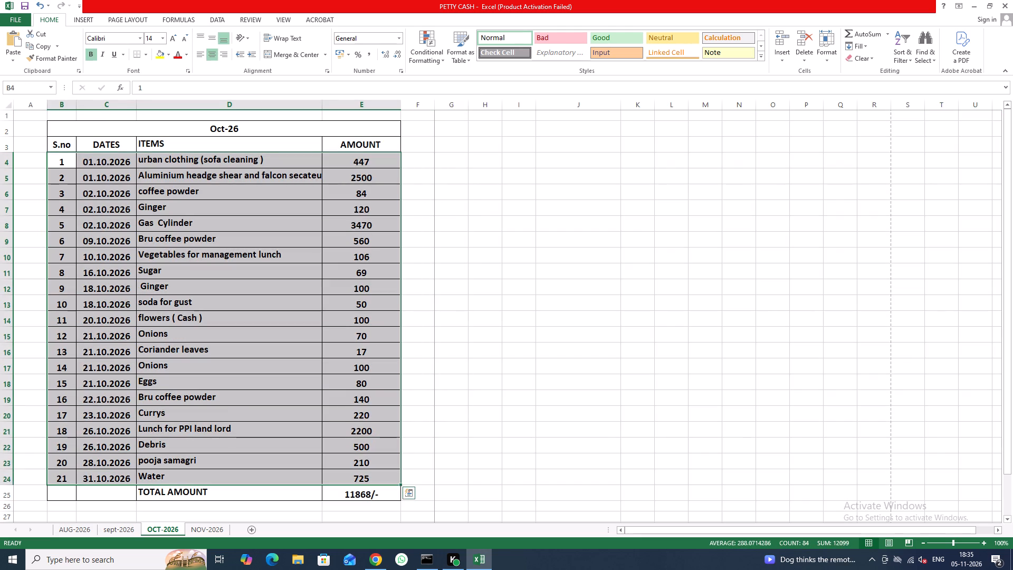
{"action": "key", "text": "ctrl+b"}
{"action": "left_click", "coordinate": [652, 366]}
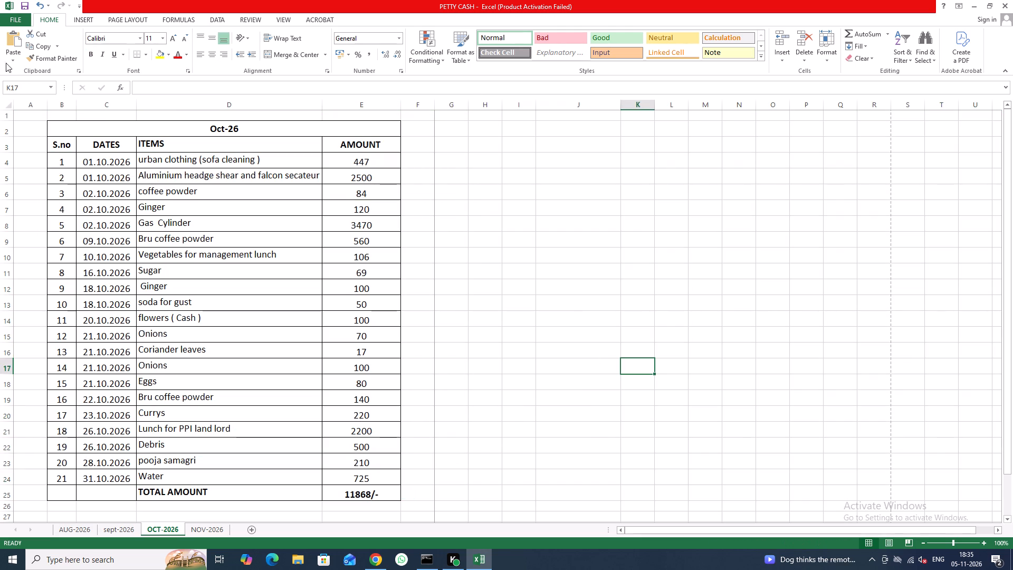
Middle-align the TOTAL AMOUNT label and its amount vertically.
{"action": "left_click_drag", "start_coordinate": [157, 489], "coordinate": [350, 490]}
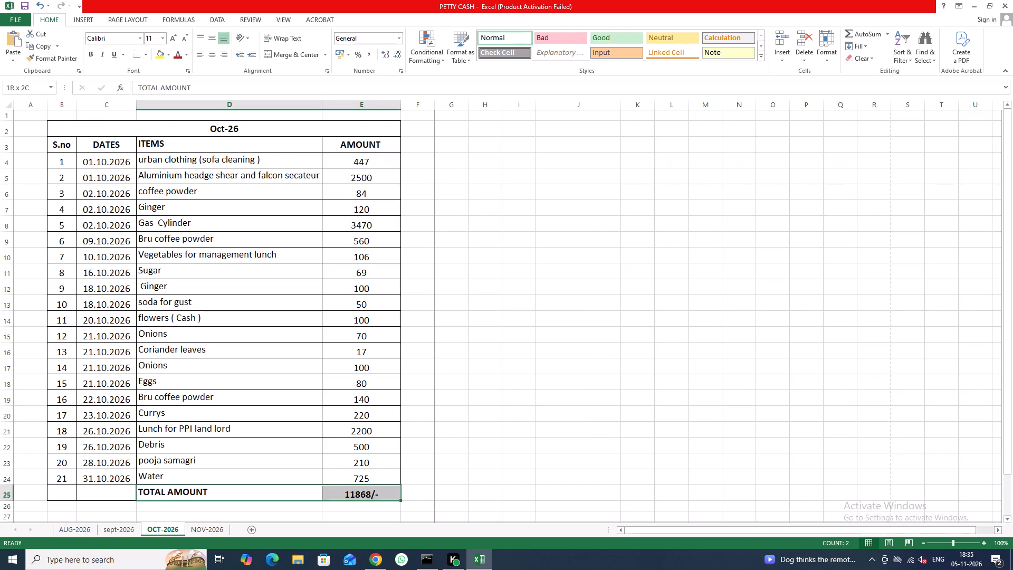
{"action": "left_click_drag", "start_coordinate": [350, 490], "coordinate": [350, 489]}
{"action": "left_click", "coordinate": [209, 38]}
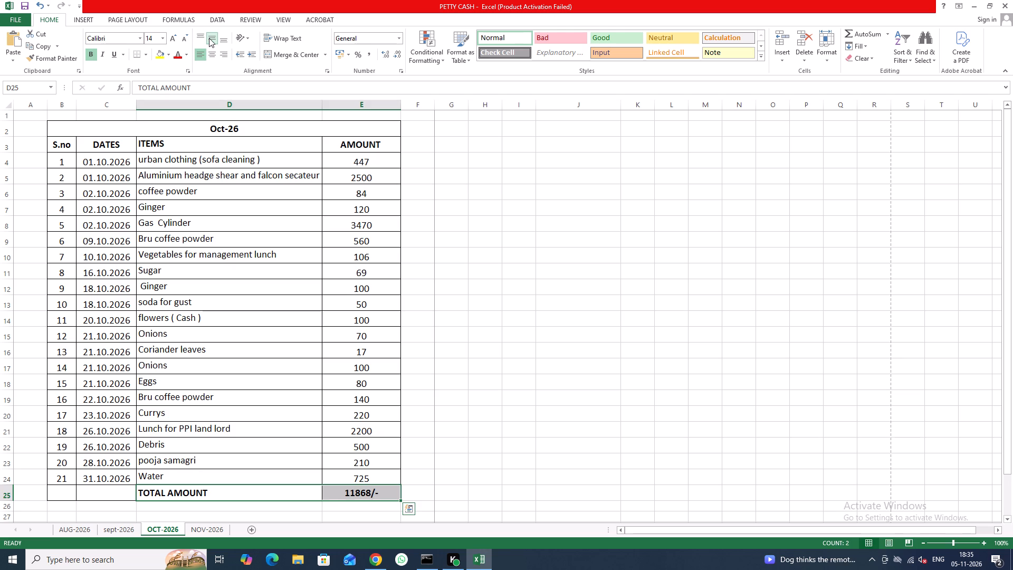
Switch the vertical alignment of the October table from middle to bottom, from the Oct-26 title down to the Water row.
{"action": "left_click_drag", "start_coordinate": [73, 133], "coordinate": [139, 470]}
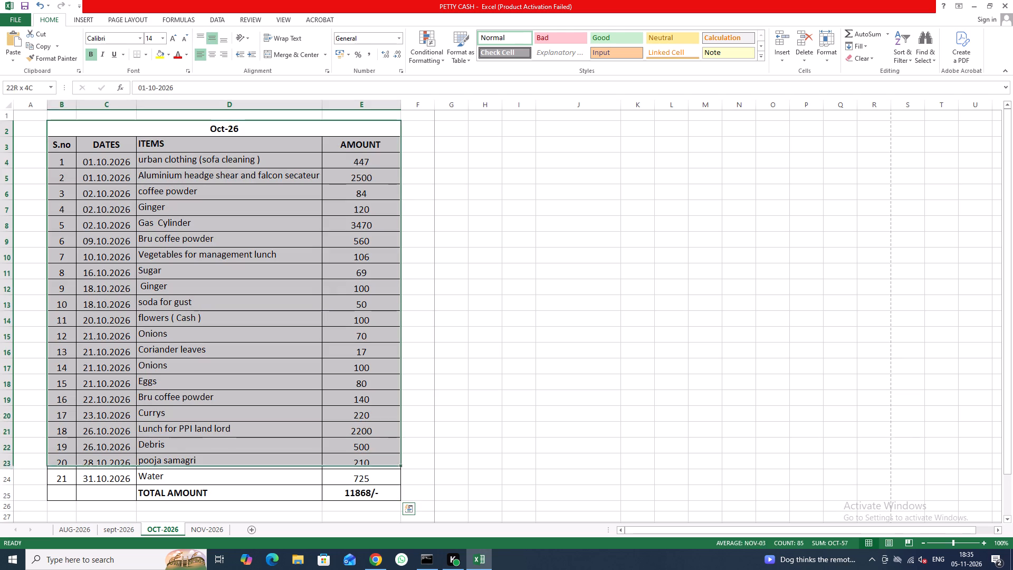
{"action": "left_click_drag", "start_coordinate": [139, 470], "coordinate": [139, 469]}
{"action": "left_click", "coordinate": [208, 37]}
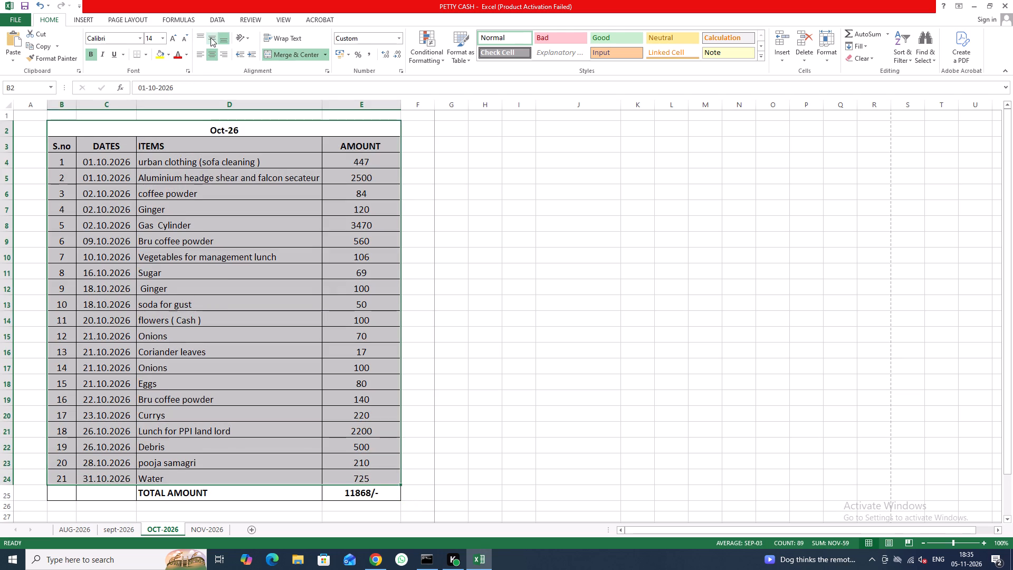
Correct the serial number column header to read S.No, with a capital N.
{"action": "left_click", "coordinate": [73, 145]}
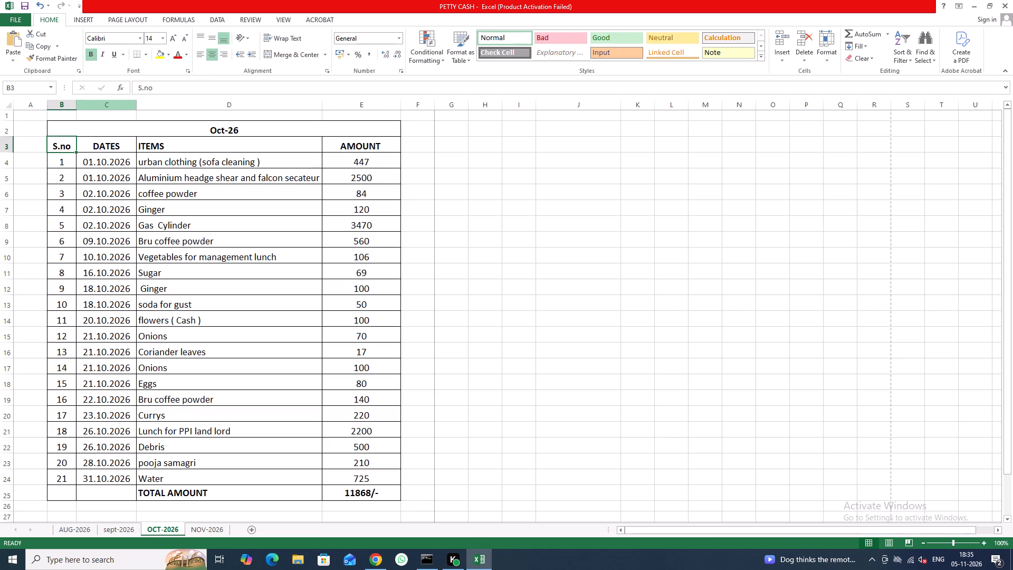
{"action": "left_click", "coordinate": [147, 89]}
{"action": "key", "text": "BackSpace"}
{"action": "key", "text": "shift+n"}
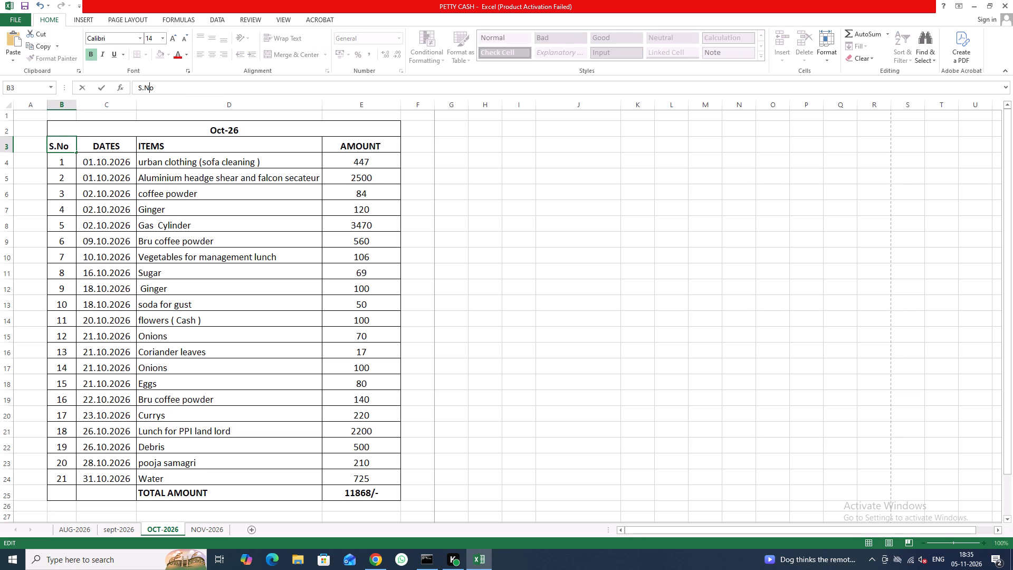
{"action": "left_click", "coordinate": [303, 210]}
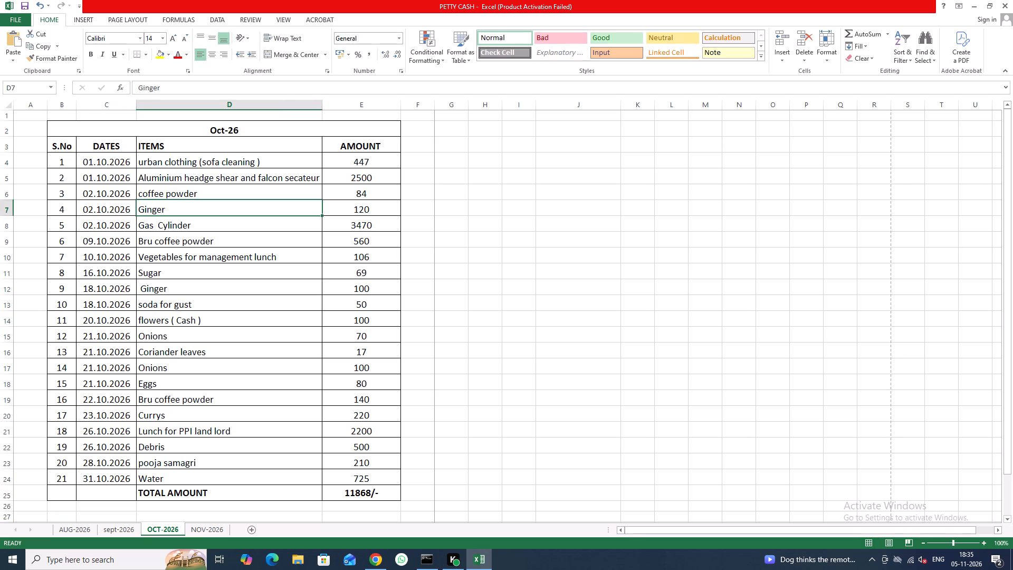
Centre the ITEMS column header horizontally.
{"action": "left_click", "coordinate": [197, 141]}
{"action": "left_click", "coordinate": [211, 50]}
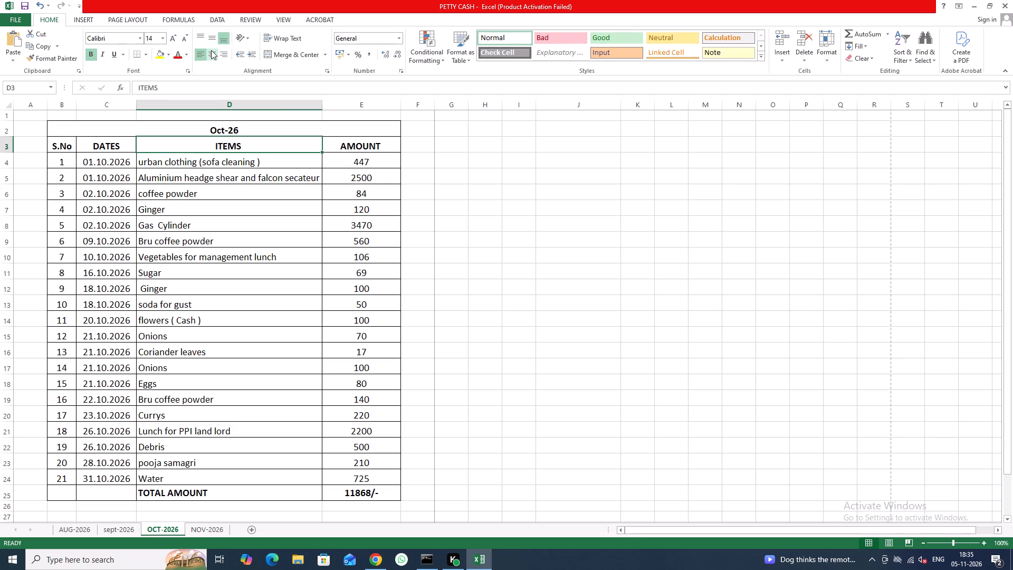
Select the October table from the Oct-26 title to TOTAL AMOUNT and print the active sheet in one copy.
{"action": "left_click", "coordinate": [75, 130]}
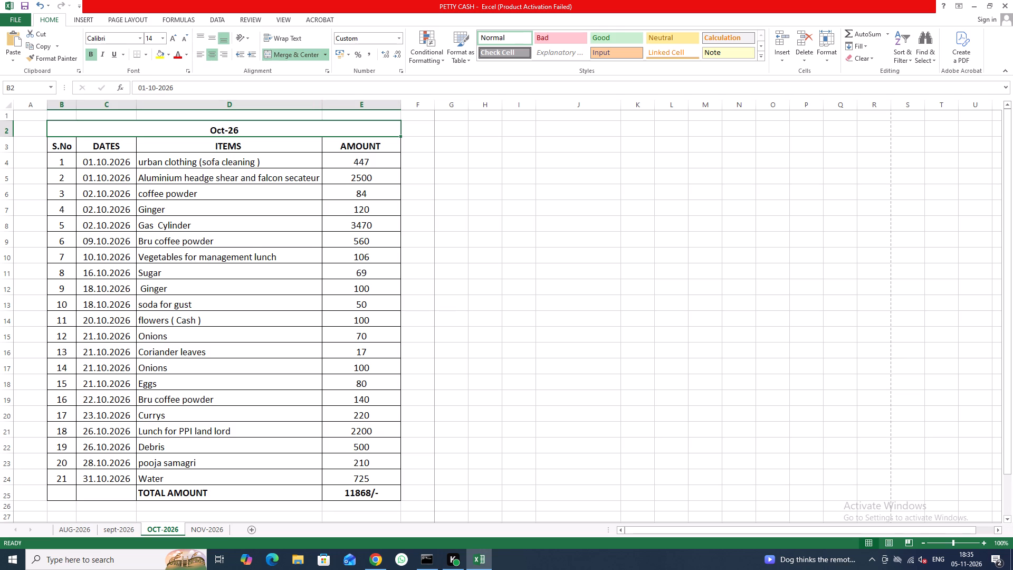
{"action": "left_click_drag", "start_coordinate": [67, 127], "coordinate": [111, 482]}
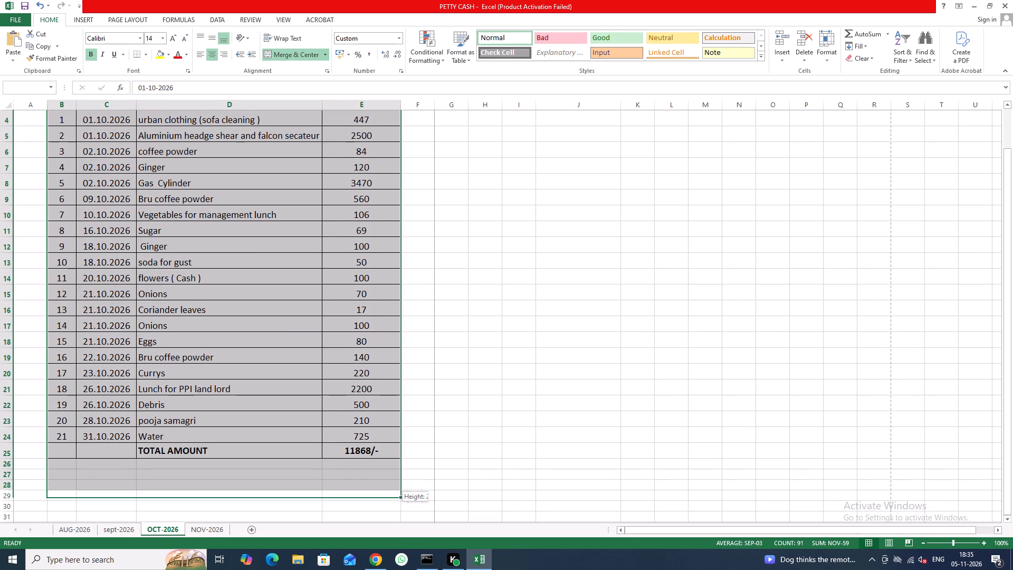
{"action": "left_click_drag", "start_coordinate": [111, 482], "coordinate": [111, 455]}
{"action": "key", "text": "ctrl+p"}
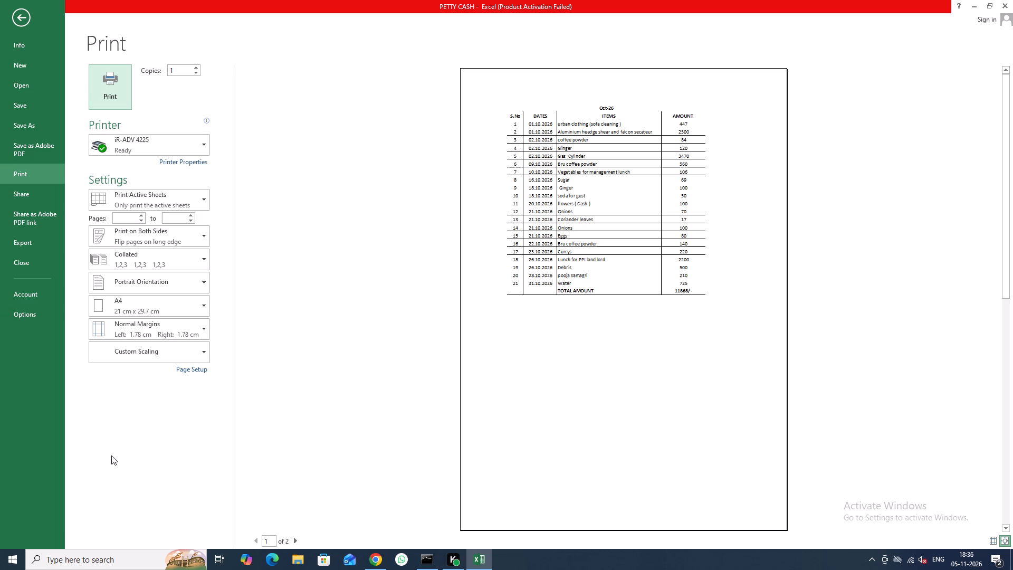
{"action": "key", "text": "p"}
{"action": "left_click", "coordinate": [114, 78]}
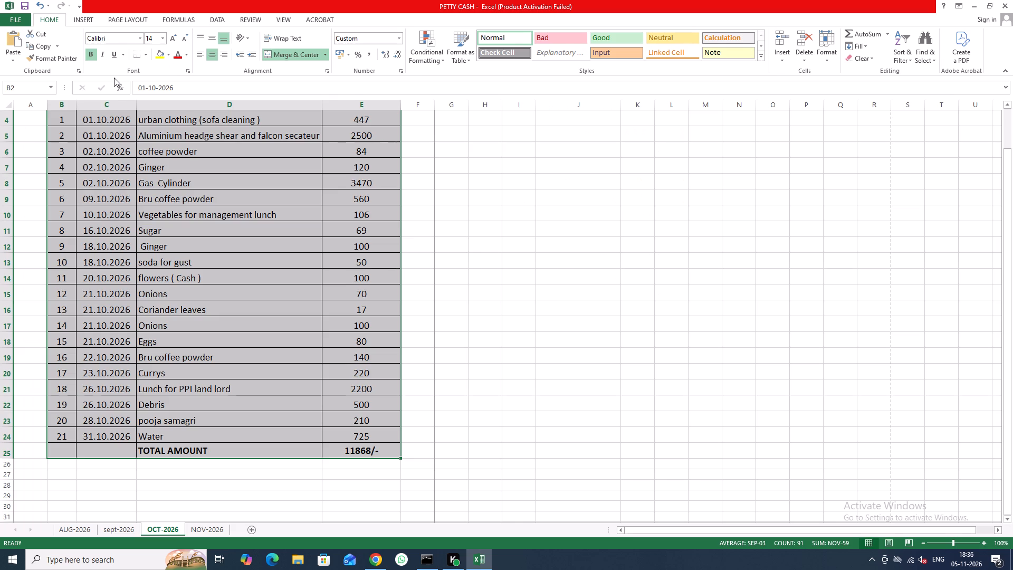
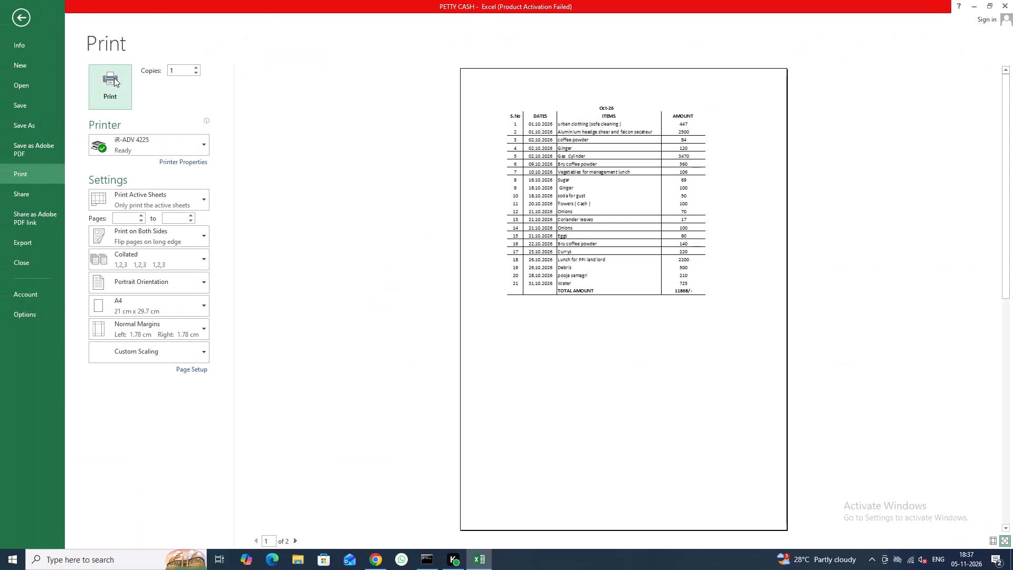
Show the margins in the print preview and reduce the left page margin to 1.47 cm.
{"action": "double_click", "coordinate": [995, 543]}
{"action": "left_click", "coordinate": [995, 543]}
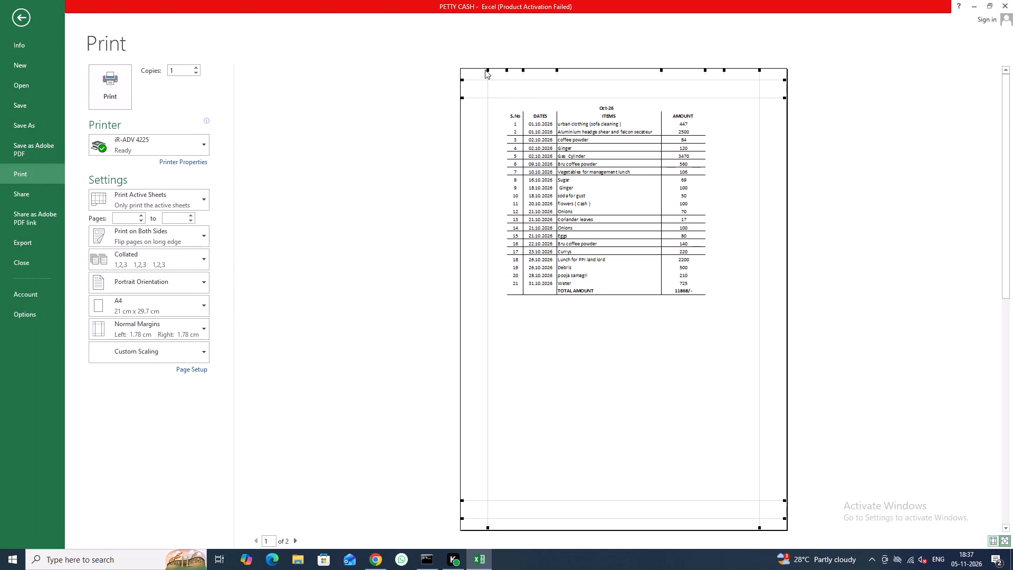
{"action": "left_click_drag", "start_coordinate": [487, 70], "coordinate": [482, 71]}
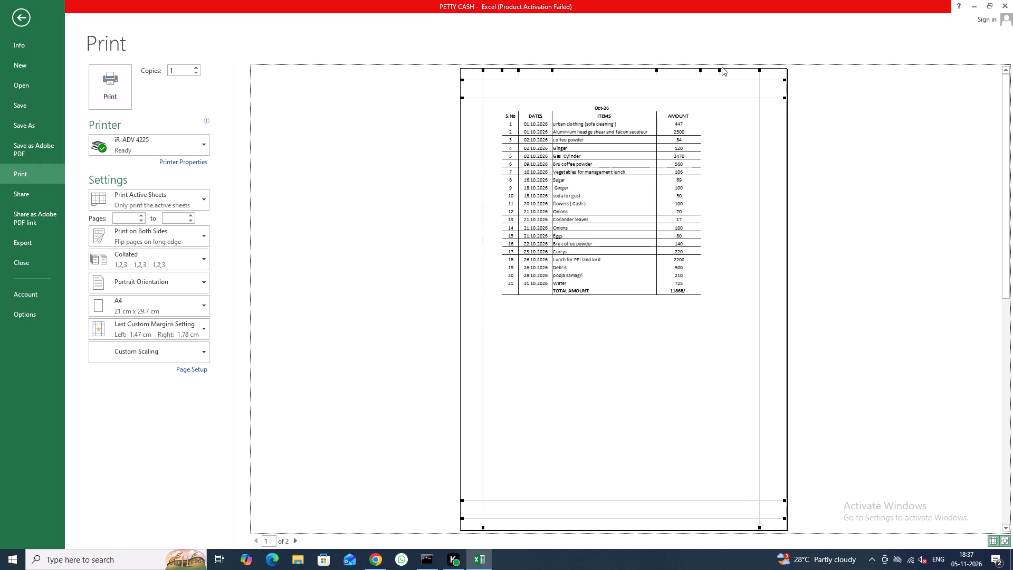
In the print preview, widen the AMOUNT, DATES and S.No columns slightly and narrow the empty column before the table.
{"action": "left_click_drag", "start_coordinate": [702, 69], "coordinate": [718, 80]}
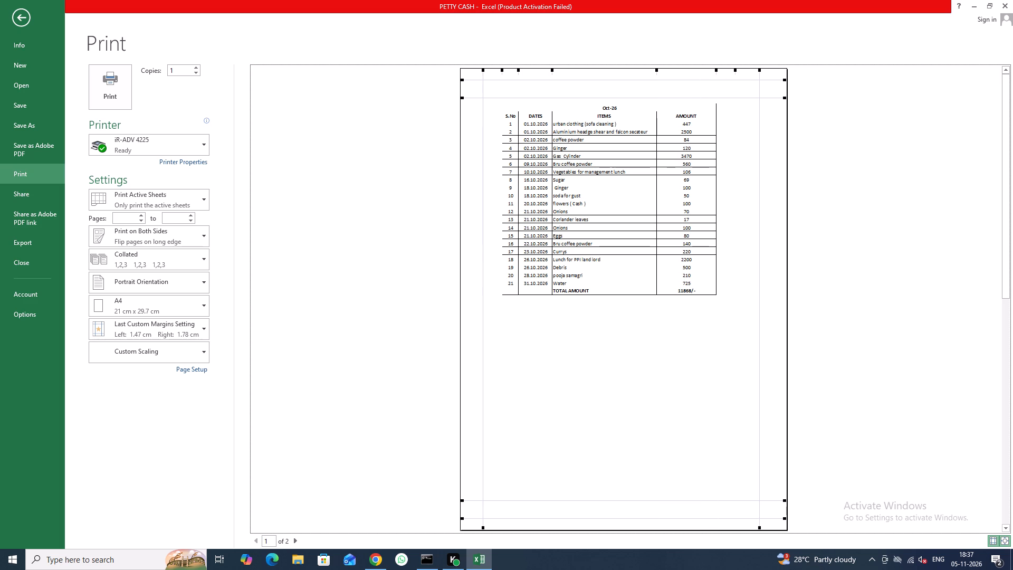
{"action": "left_click_drag", "start_coordinate": [551, 69], "coordinate": [557, 75]}
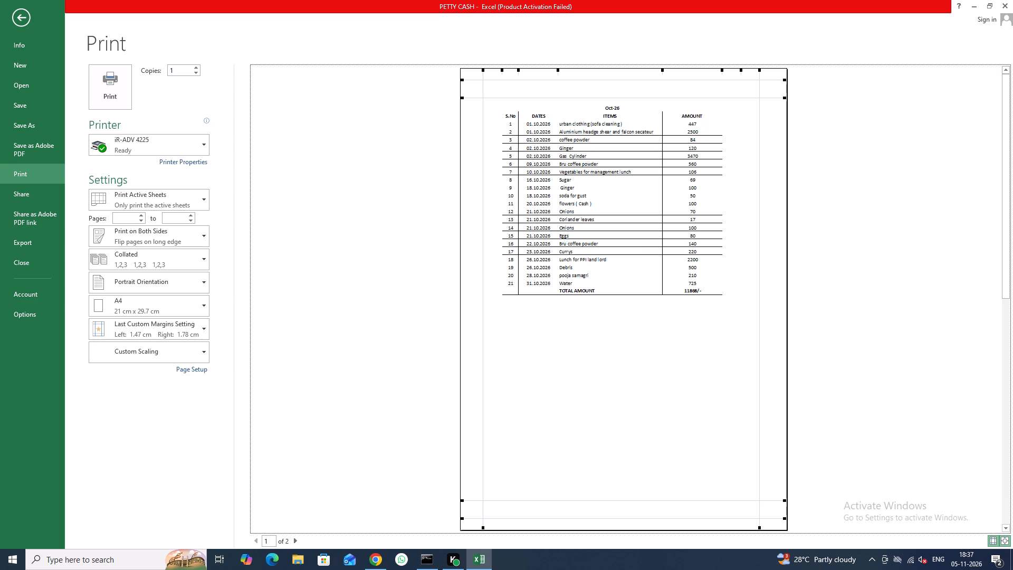
{"action": "left_click_drag", "start_coordinate": [501, 294], "coordinate": [495, 313]}
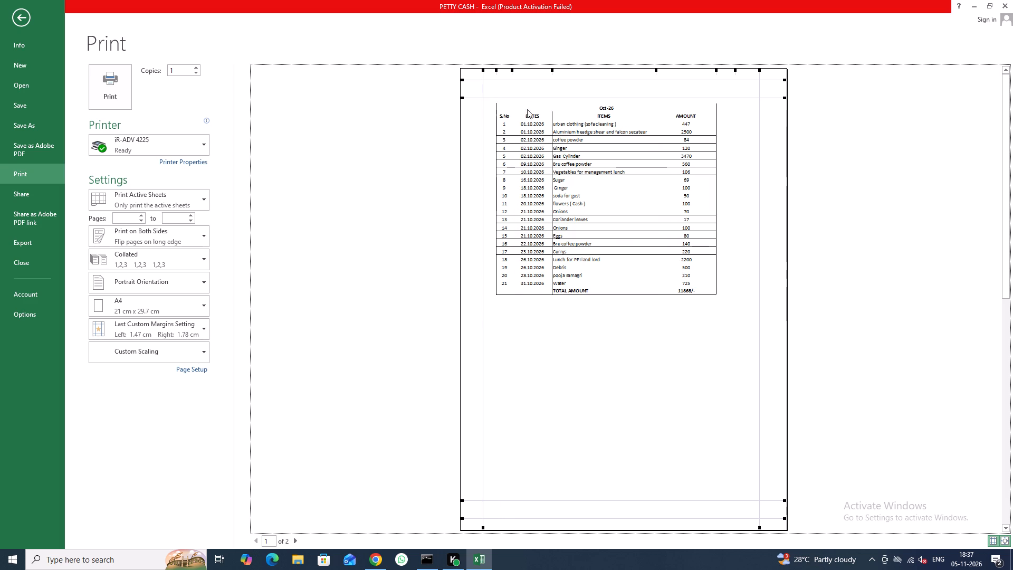
{"action": "left_click", "coordinate": [511, 70]}
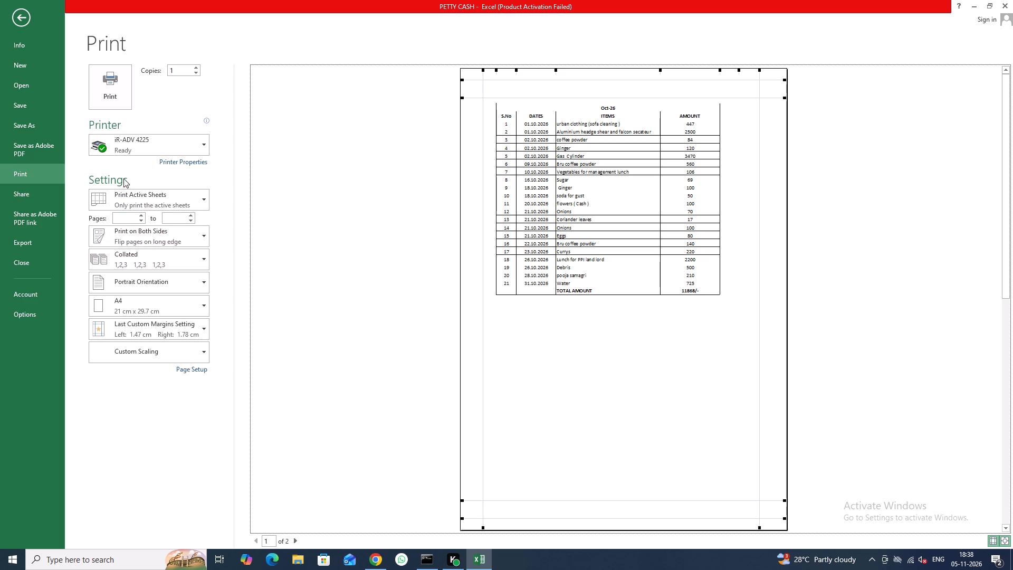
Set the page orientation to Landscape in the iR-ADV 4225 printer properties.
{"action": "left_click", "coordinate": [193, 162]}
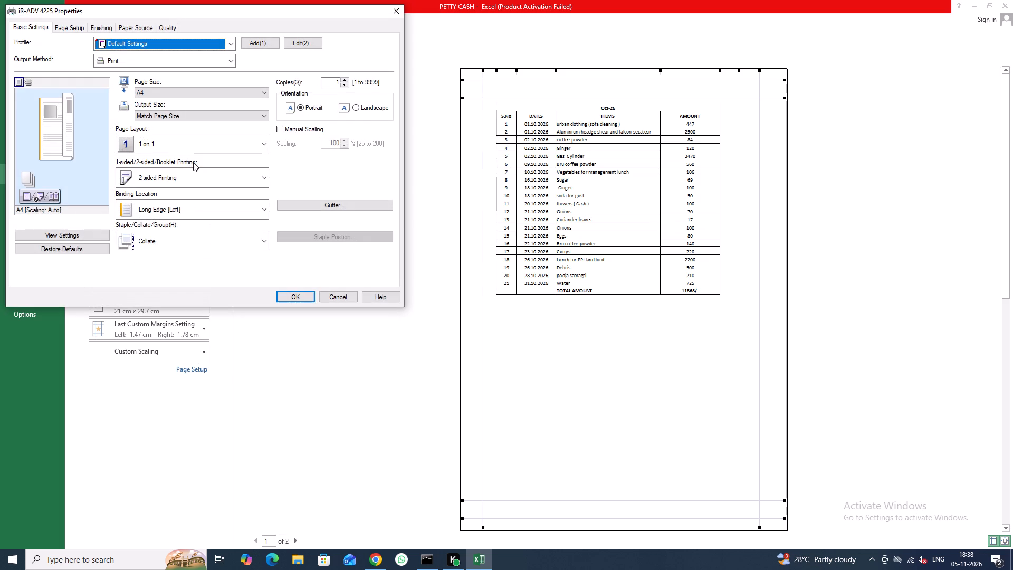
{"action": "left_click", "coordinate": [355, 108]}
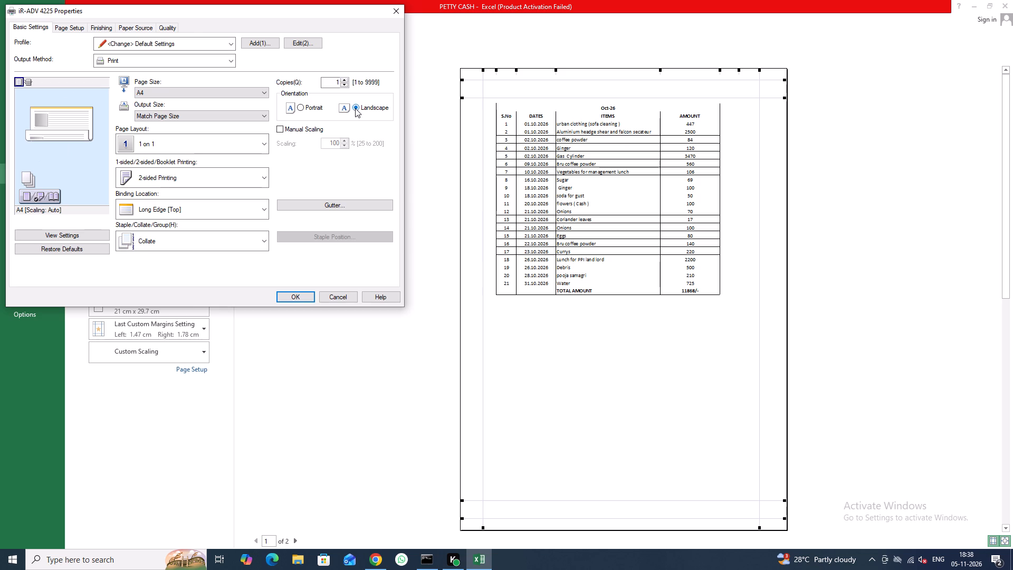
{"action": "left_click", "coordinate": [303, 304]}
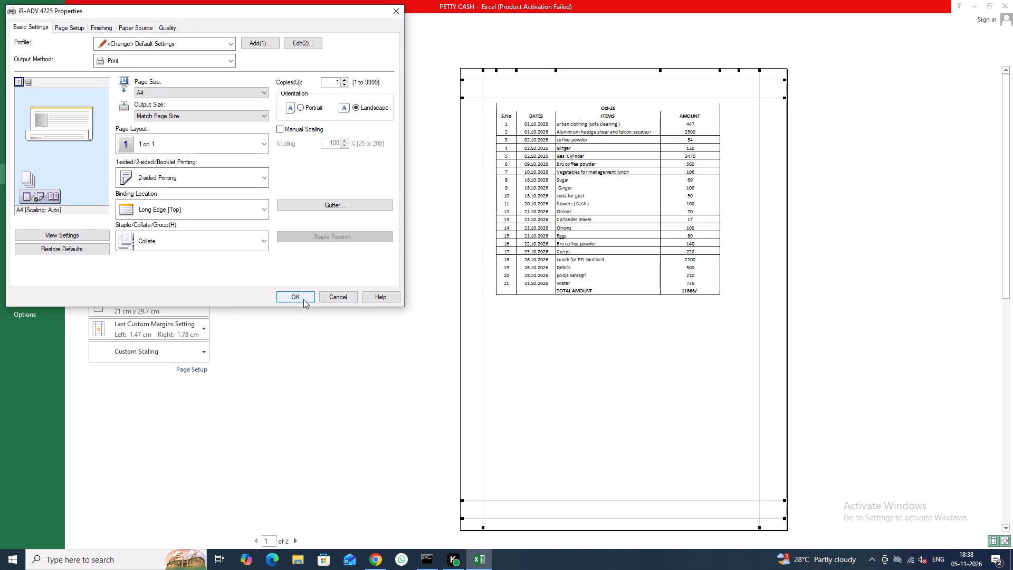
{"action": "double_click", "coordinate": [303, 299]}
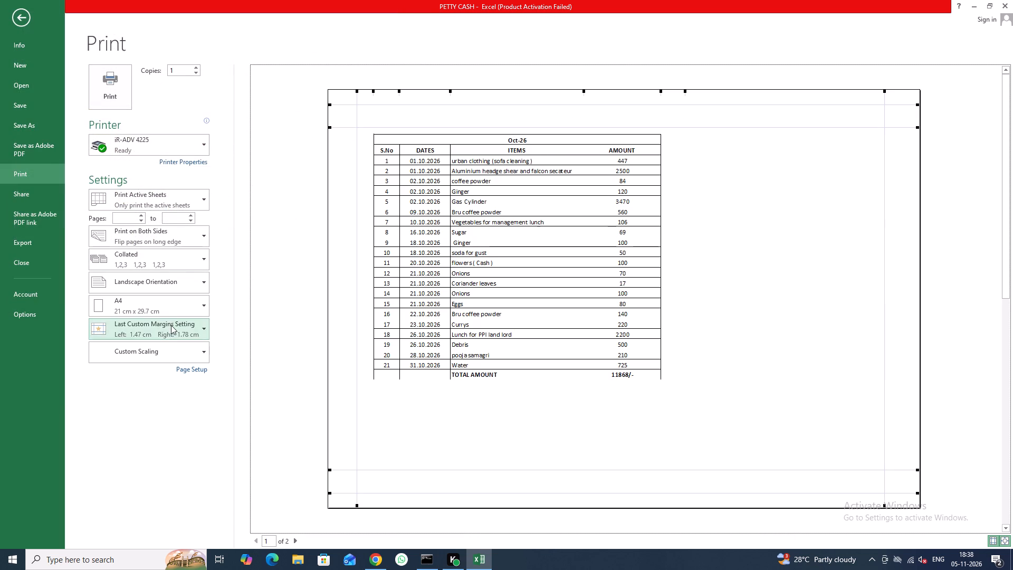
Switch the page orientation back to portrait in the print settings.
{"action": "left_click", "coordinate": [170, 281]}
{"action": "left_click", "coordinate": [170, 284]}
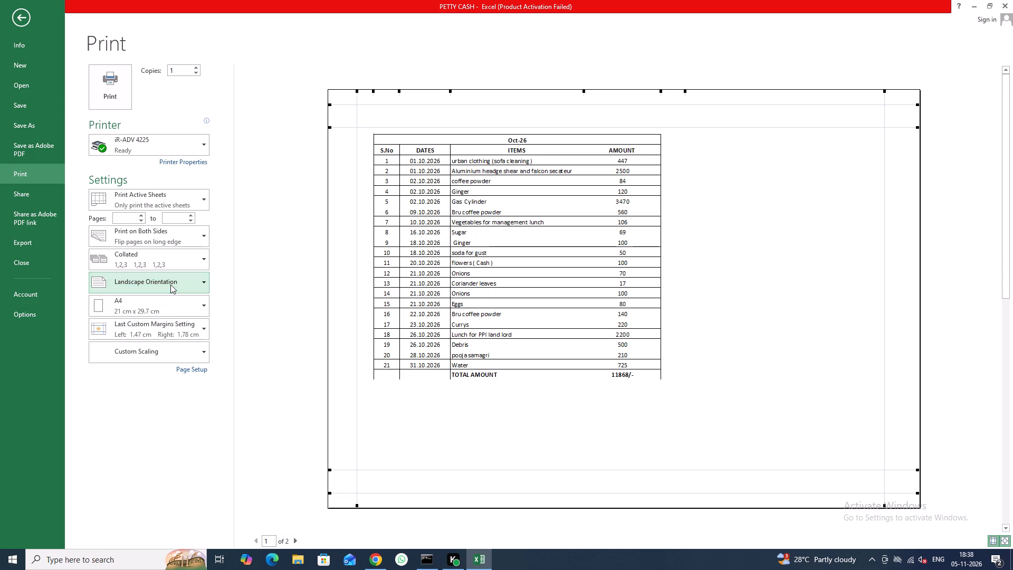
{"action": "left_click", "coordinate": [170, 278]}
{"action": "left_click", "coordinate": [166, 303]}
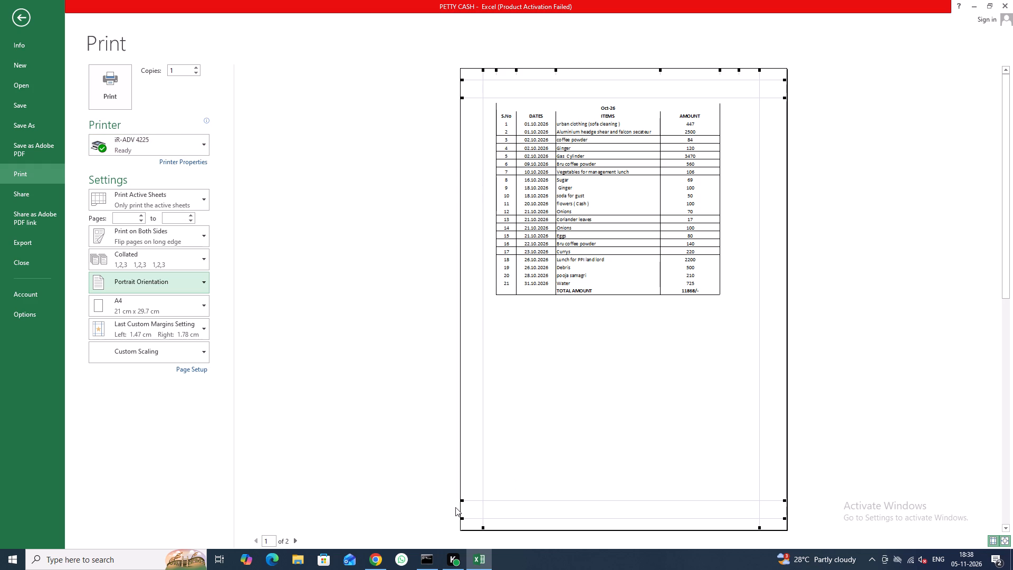
Reduce the bottom page margin slightly and print one copy of the active sheet on the iR-ADV 4225.
{"action": "left_click_drag", "start_coordinate": [460, 501], "coordinate": [461, 508]}
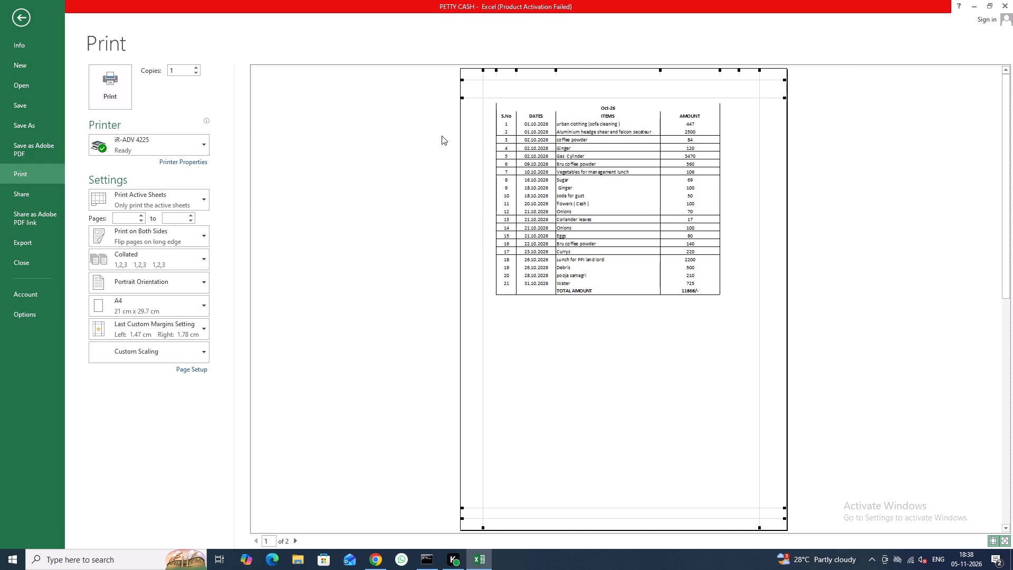
{"action": "left_click", "coordinate": [119, 84]}
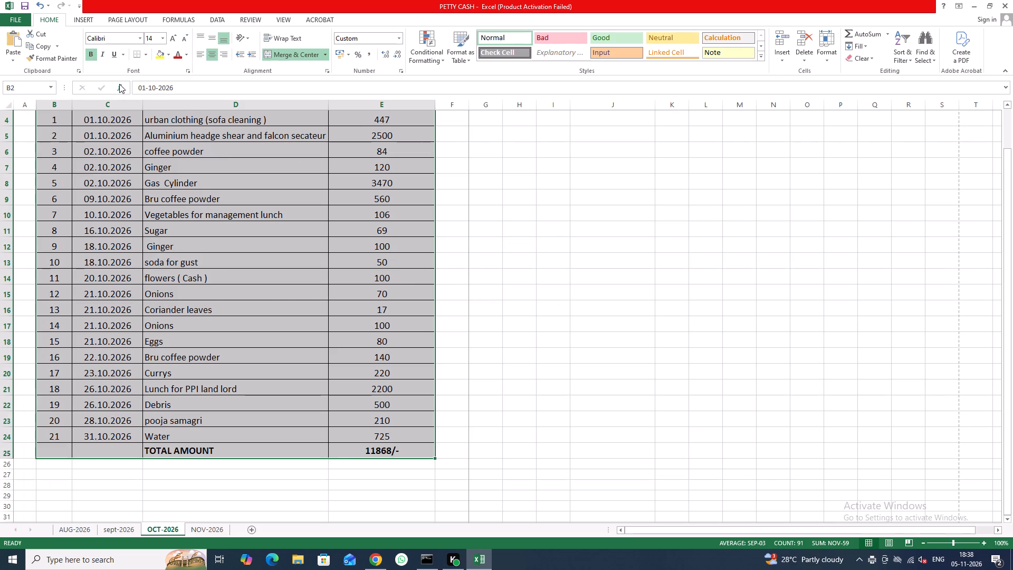